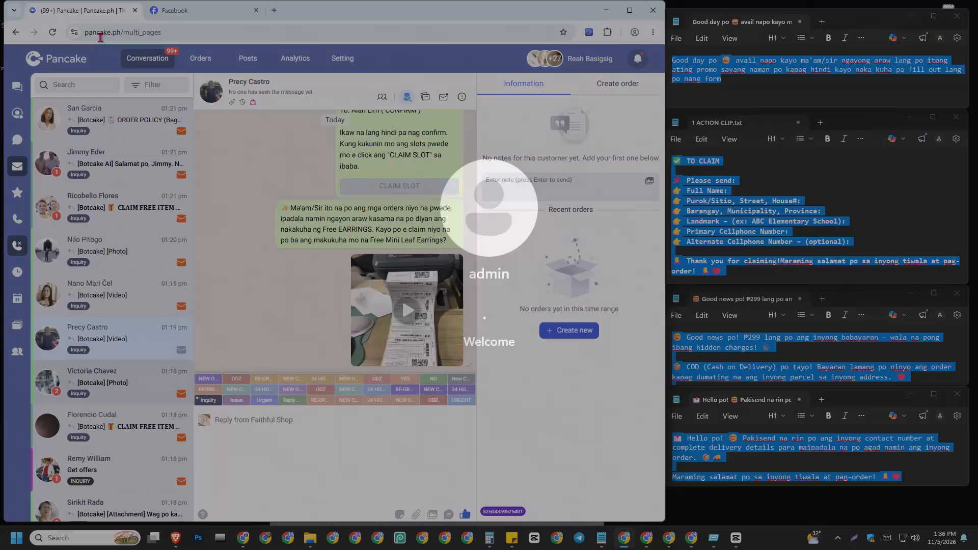
Switch from the Pancake conversations in Chrome to the Brave browser window with the Facebook feed.
left_click(178, 542)
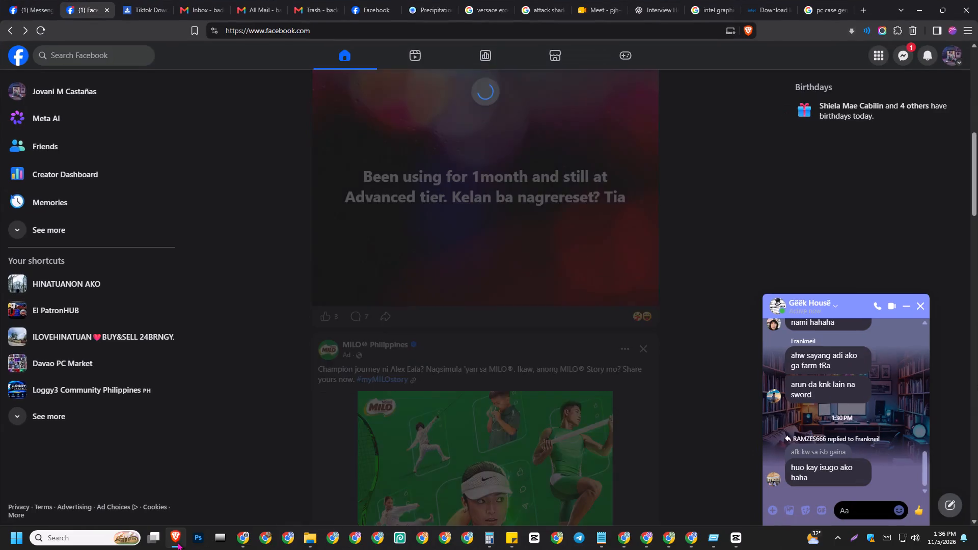
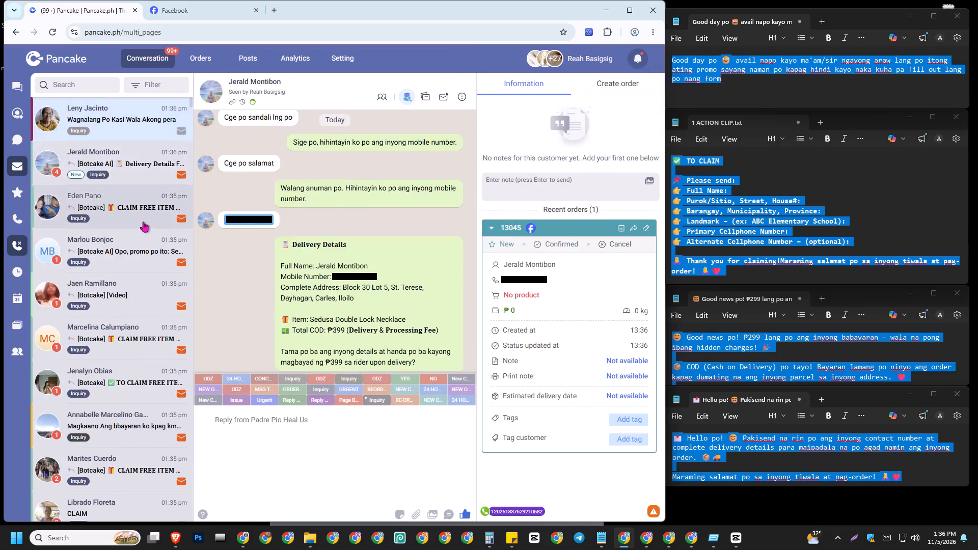
Open the unread inquiry conversations one after another and read the latest messages and delivery details in each.
left_click(146, 288)
left_click(141, 320)
left_click(136, 294)
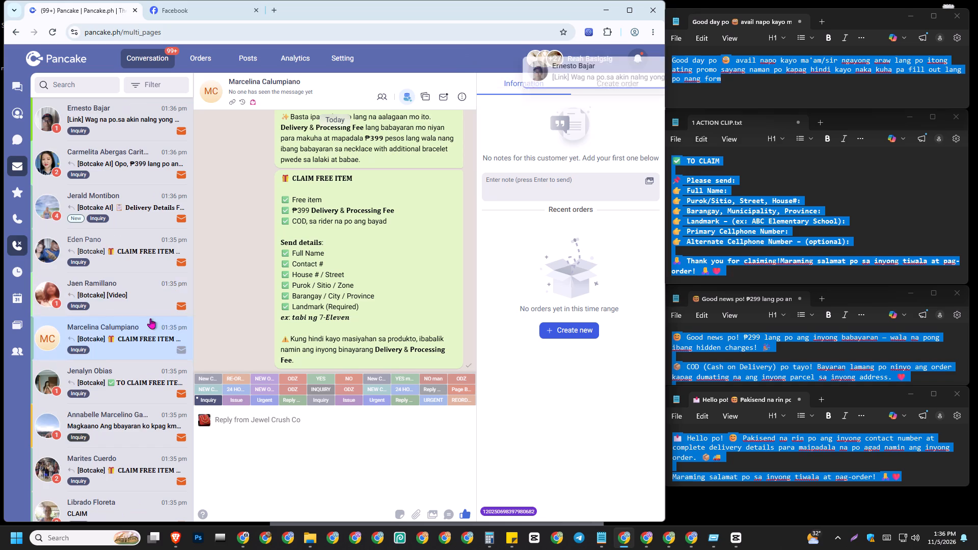
left_click(140, 299)
left_click(139, 299)
left_click(140, 250)
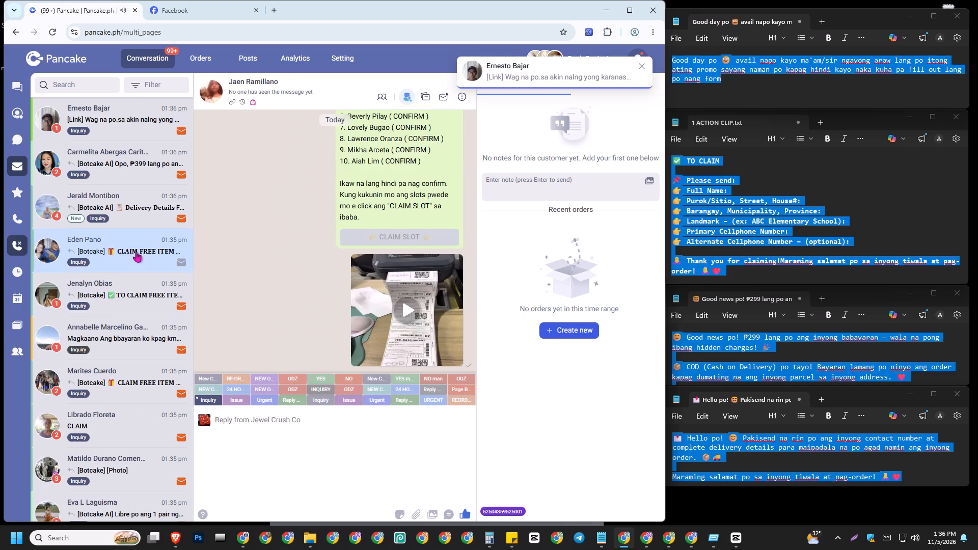
left_click(136, 183)
left_click(136, 164)
left_click(134, 136)
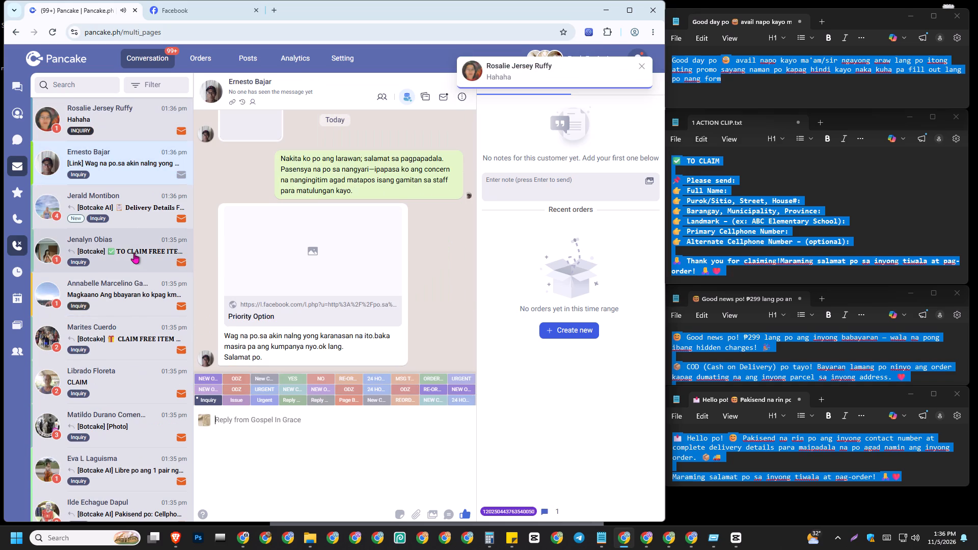
left_click(133, 251)
left_click(147, 278)
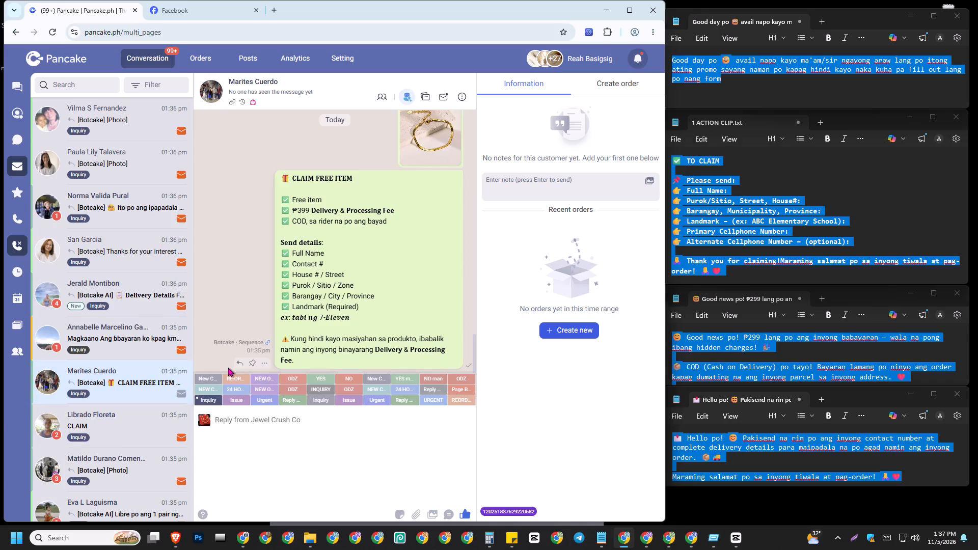
left_click(141, 309)
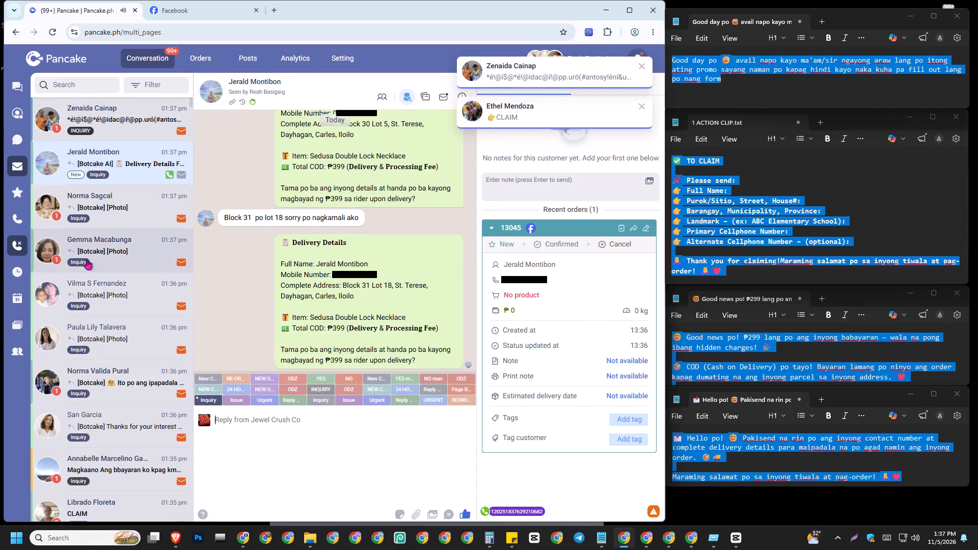
left_click(94, 260)
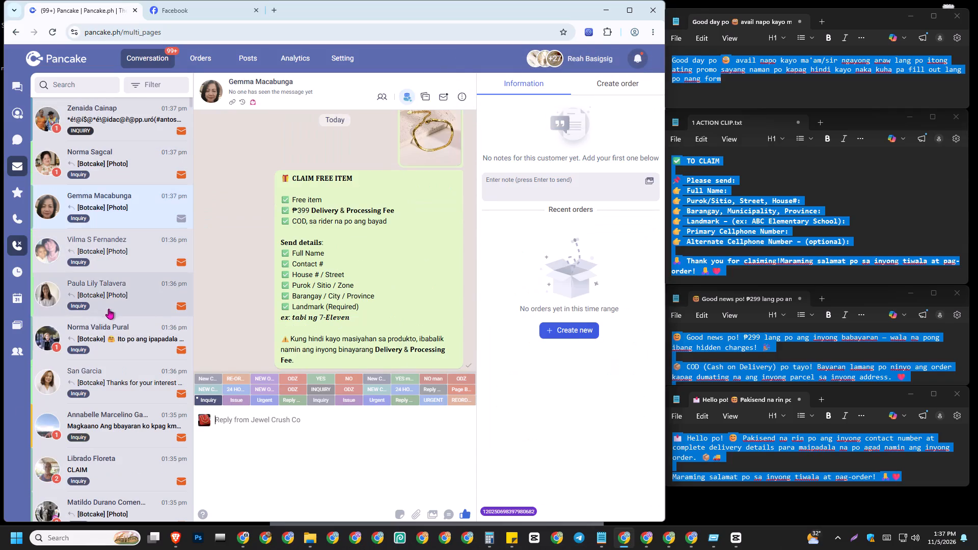
left_click(110, 307)
left_click(110, 307)
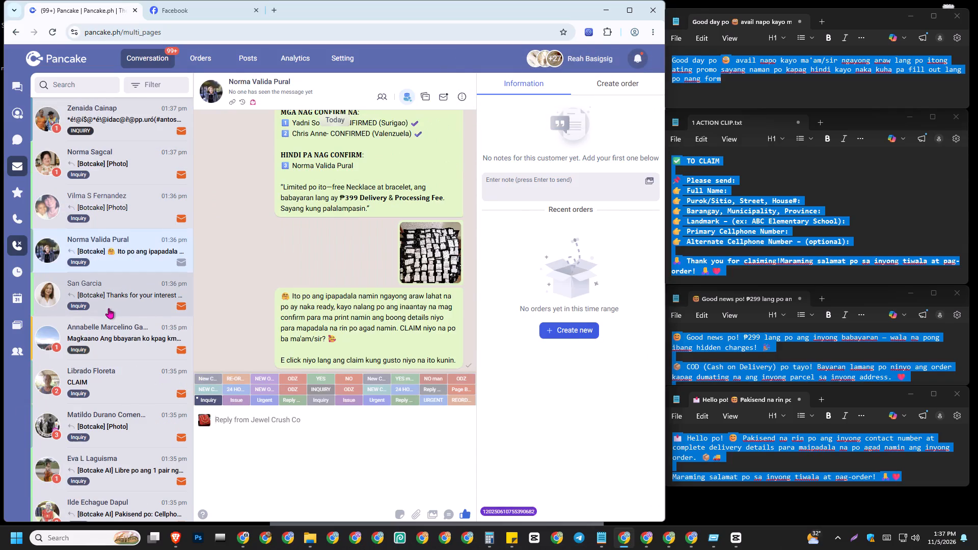
View the photo of the packed parcels in the open conversation at full size and close it again.
left_click(441, 259)
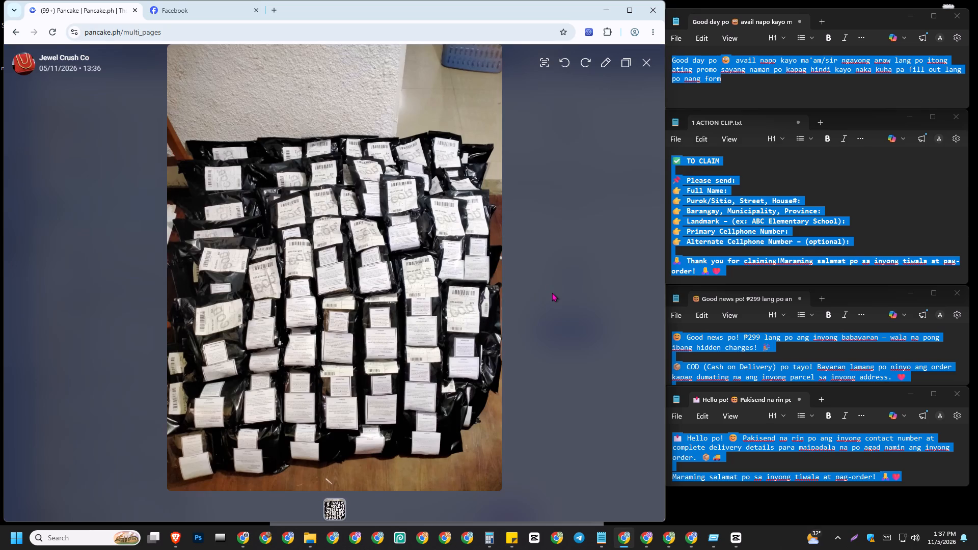
left_click(552, 292)
scroll(371, 300, "down", 4)
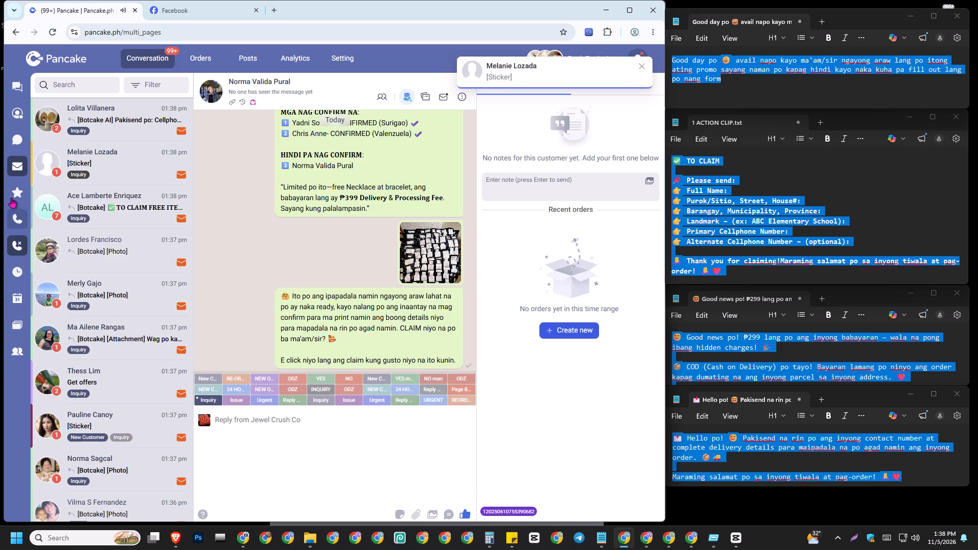
Open the settings and look through the Display options for the colours of the connected pages.
left_click(68, 60, "ctrl")
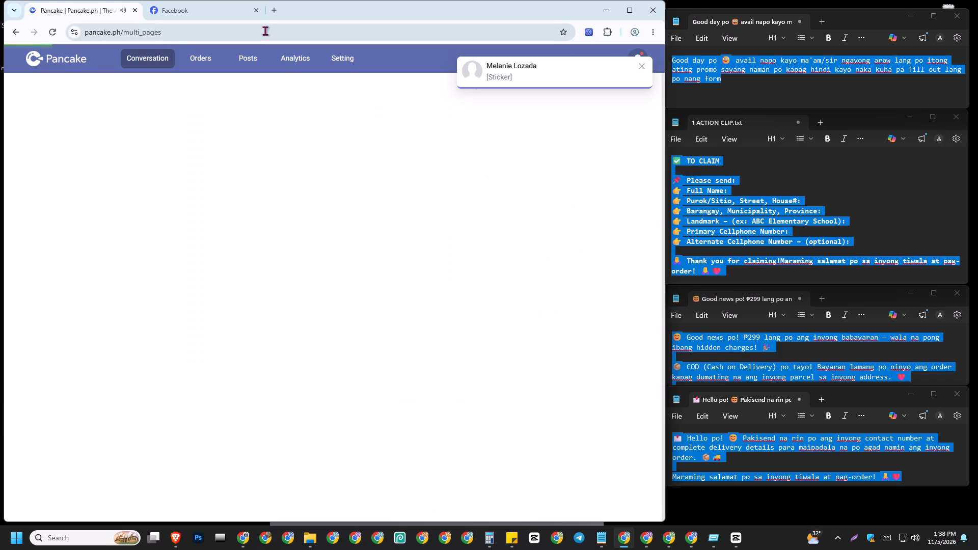
left_click(17, 32)
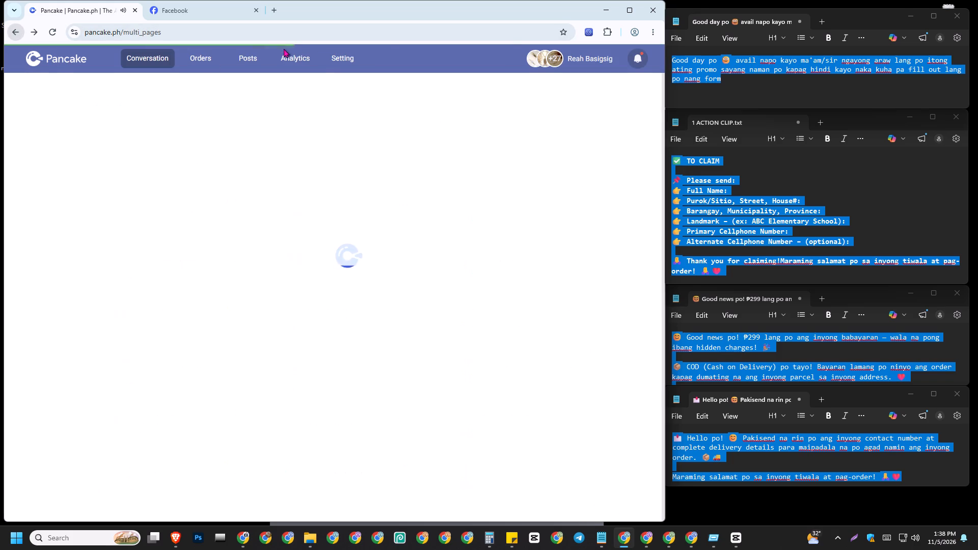
left_click(346, 61)
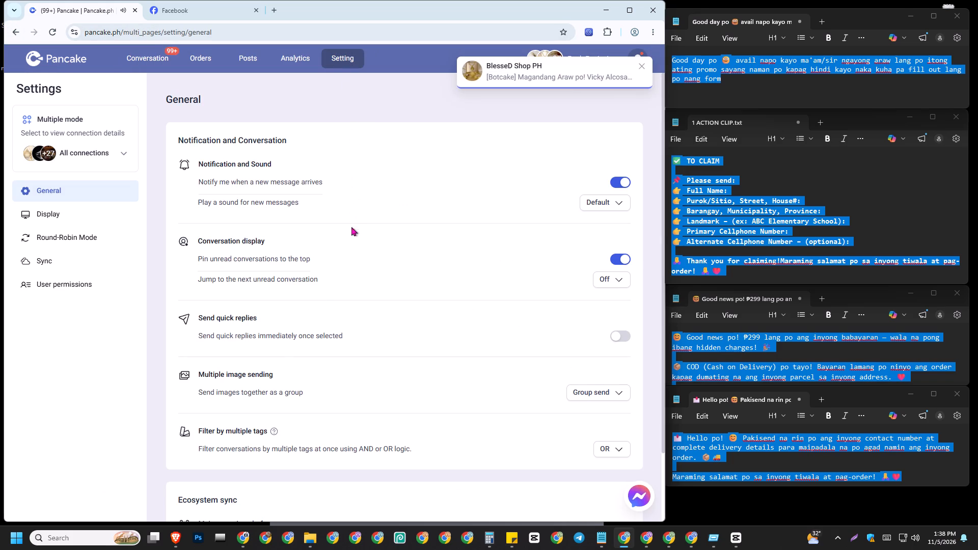
left_click(86, 221)
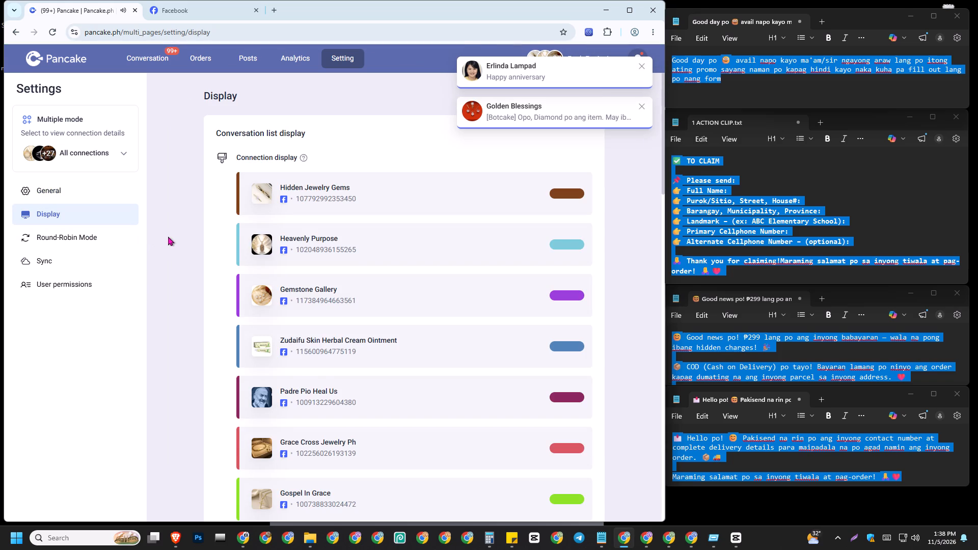
scroll(171, 237, "down", 9)
scroll(183, 234, "down", 16)
scroll(198, 235, "up", 11)
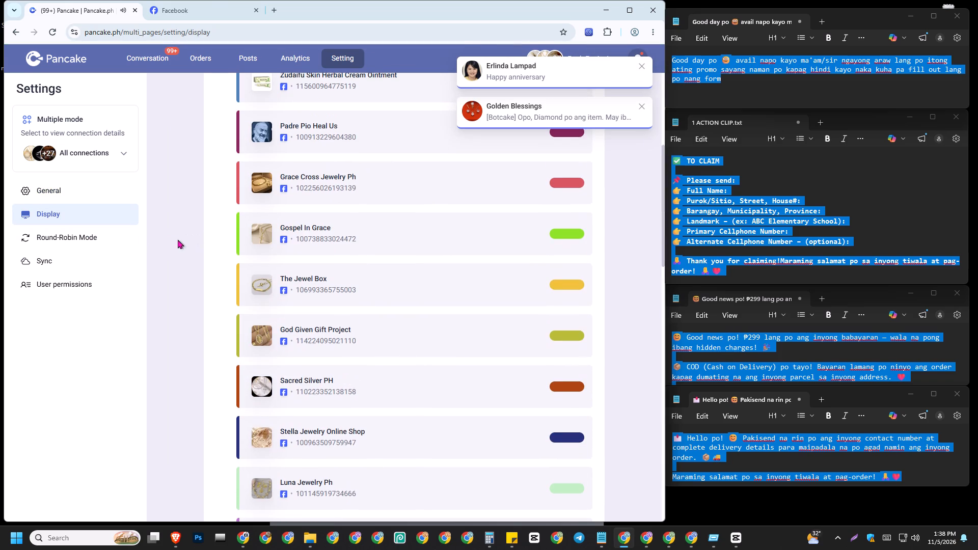
Review the General settings, including the choices for jumping to the next unread conversation.
left_click(75, 195)
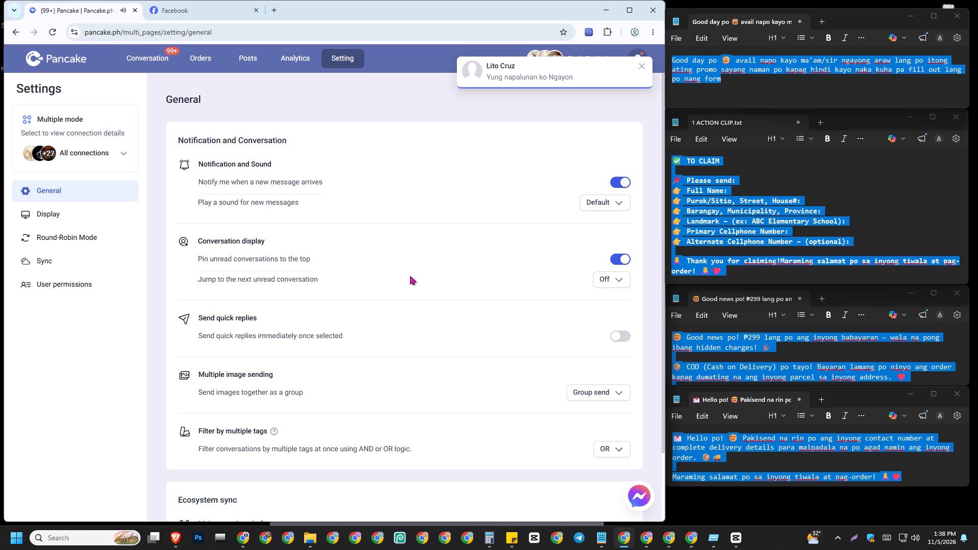
scroll(409, 270, "down", 1)
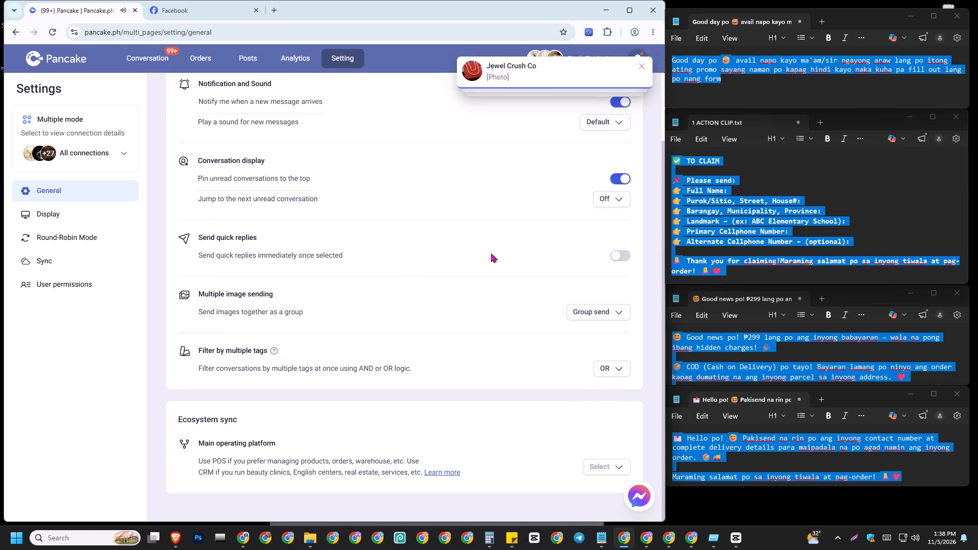
scroll(491, 253, "up", 1)
left_click(602, 282)
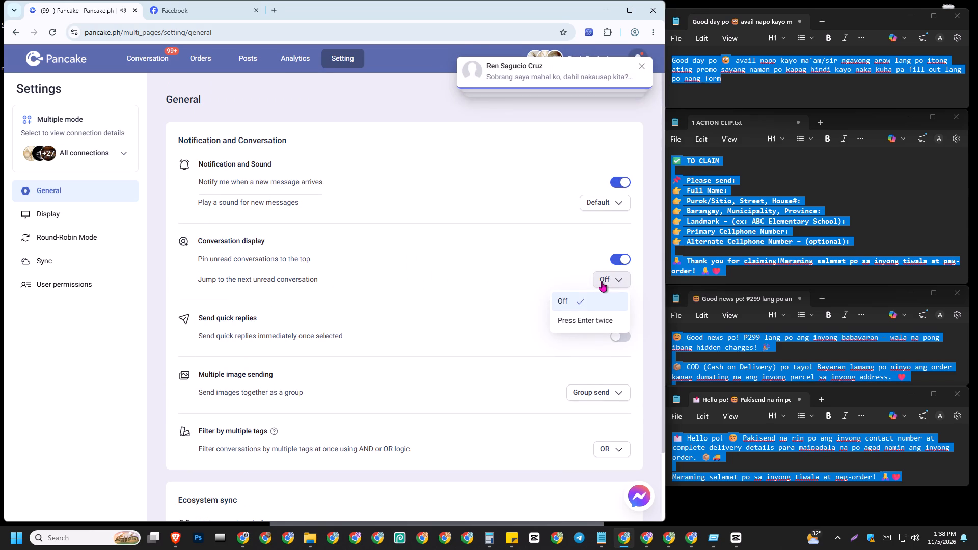
left_click(409, 274)
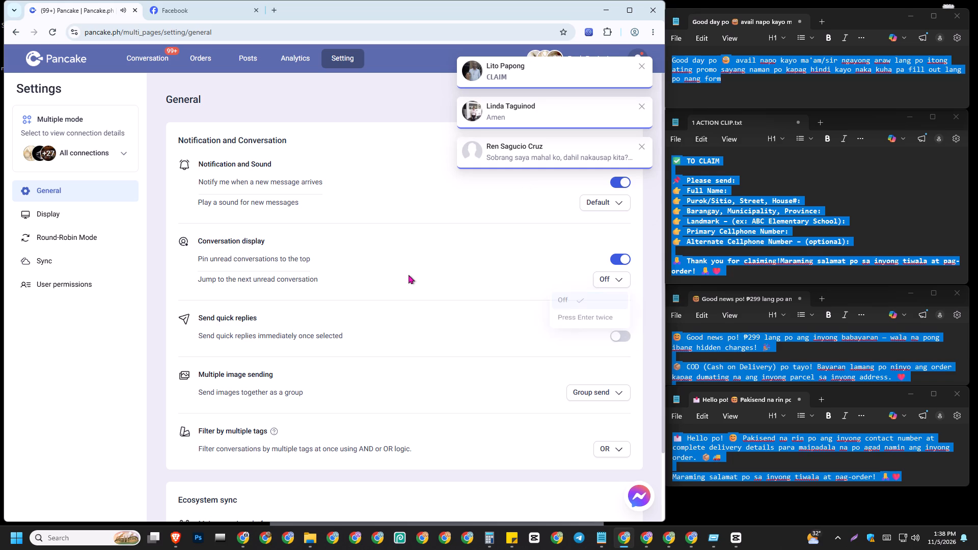
scroll(409, 274, "down", 1)
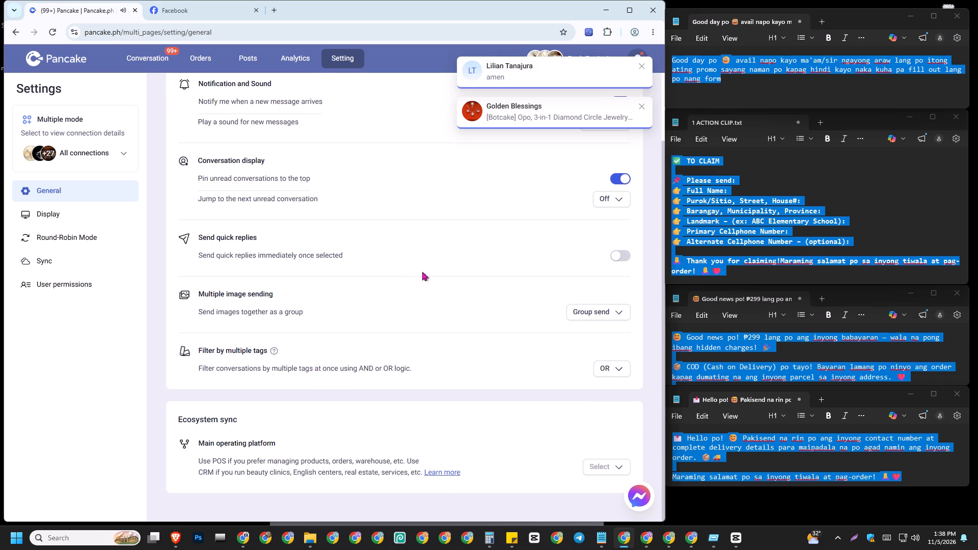
scroll(422, 271, "down", 2)
scroll(383, 306, "down", 2)
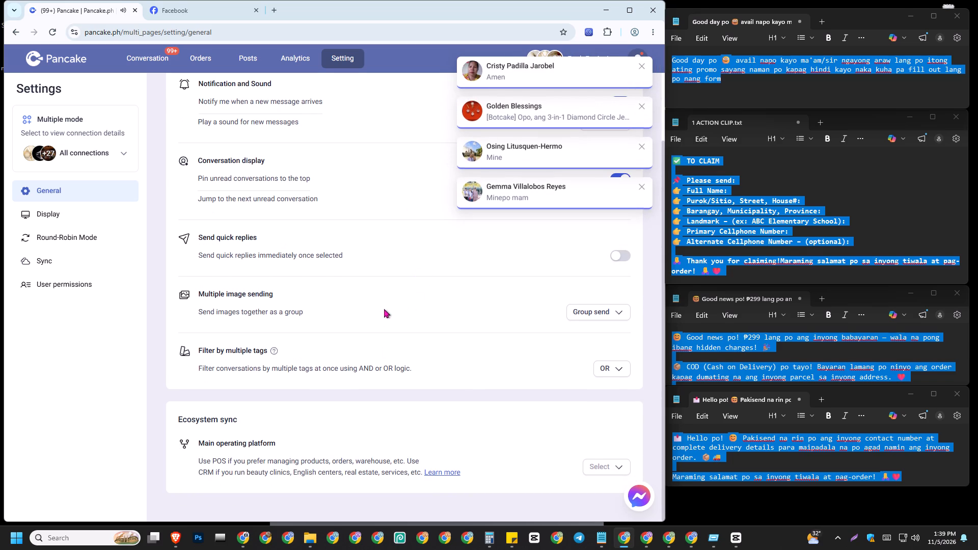
scroll(368, 392, "down", 2)
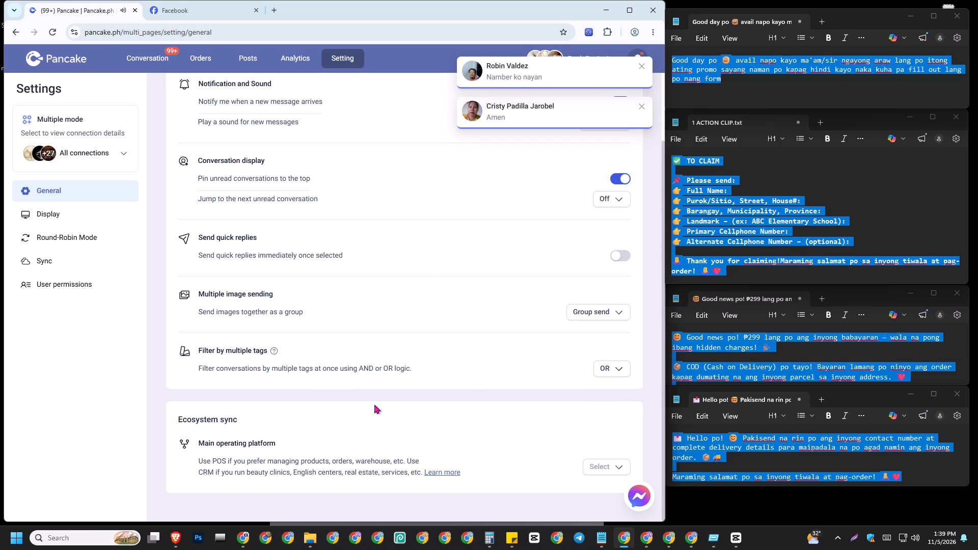
Look over the Round-Robin Mode, Sync and User permissions settings.
left_click(58, 233)
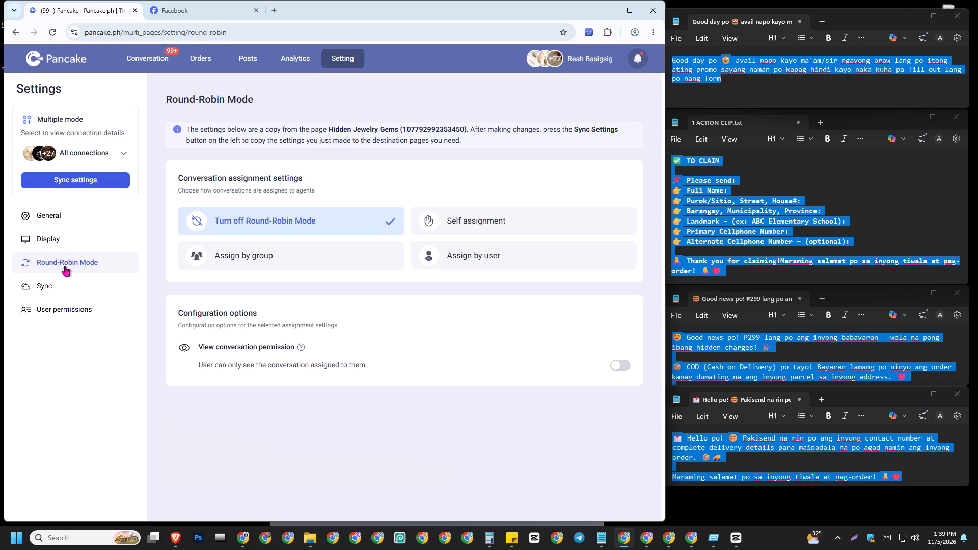
left_click(64, 286)
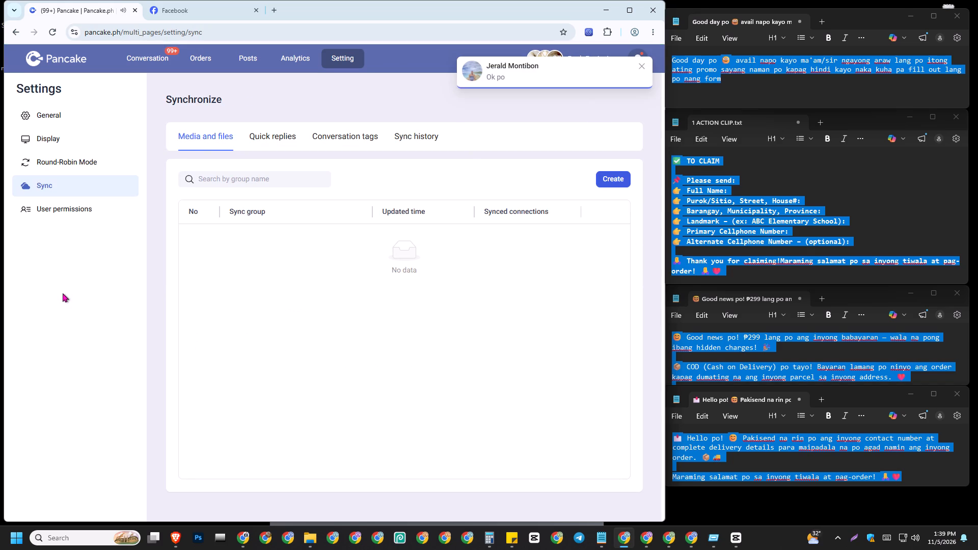
left_click(69, 216)
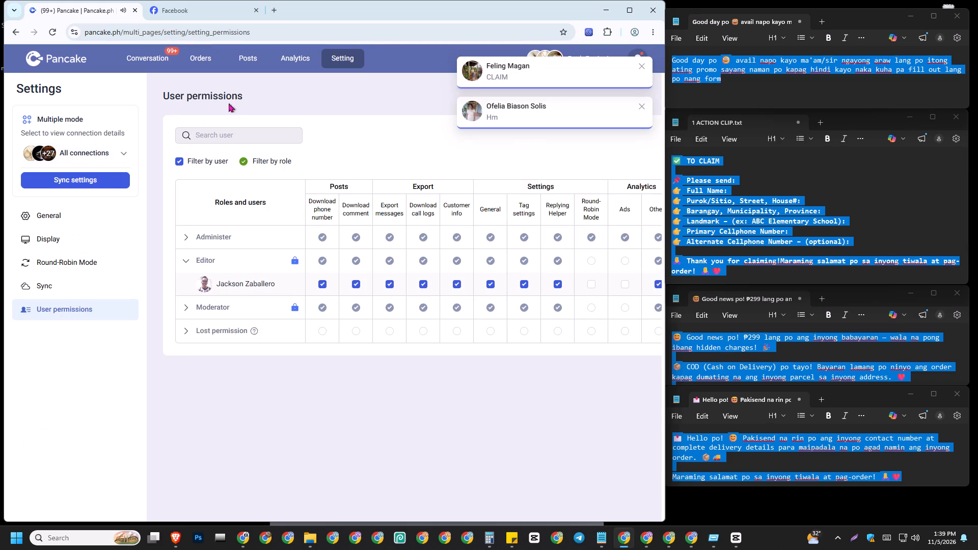
Enter multiple mode with all connections selected, skipping the connections that cannot be merged.
left_click(18, 30)
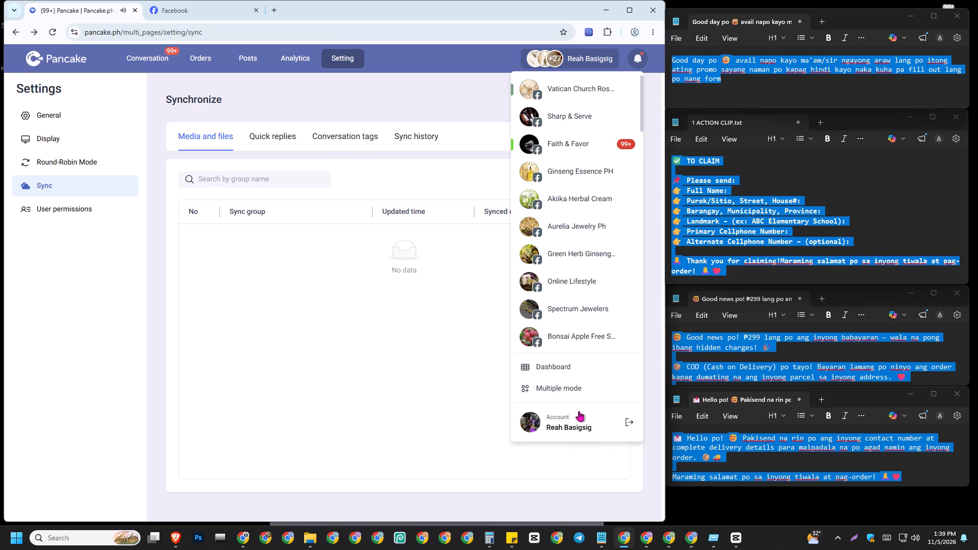
left_click(561, 387)
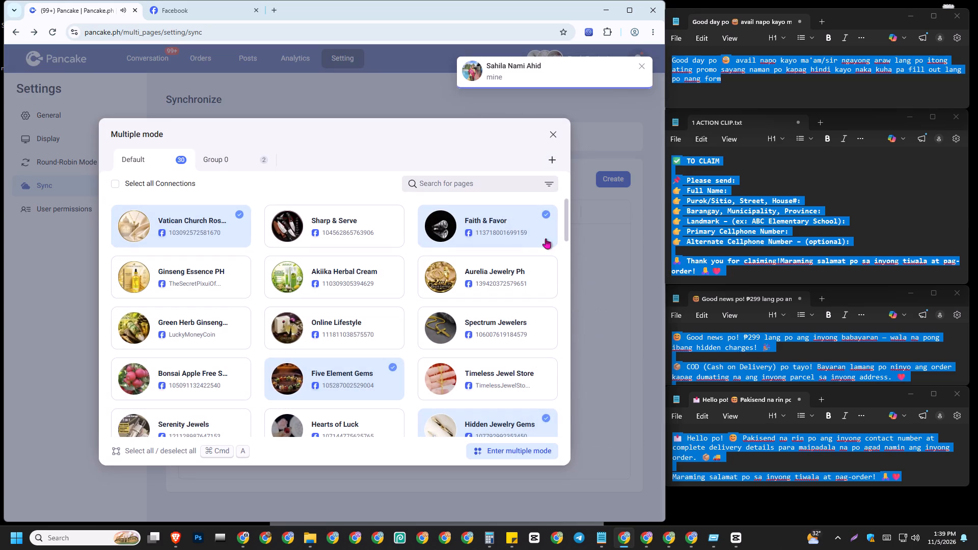
left_click(152, 183)
left_click(111, 183)
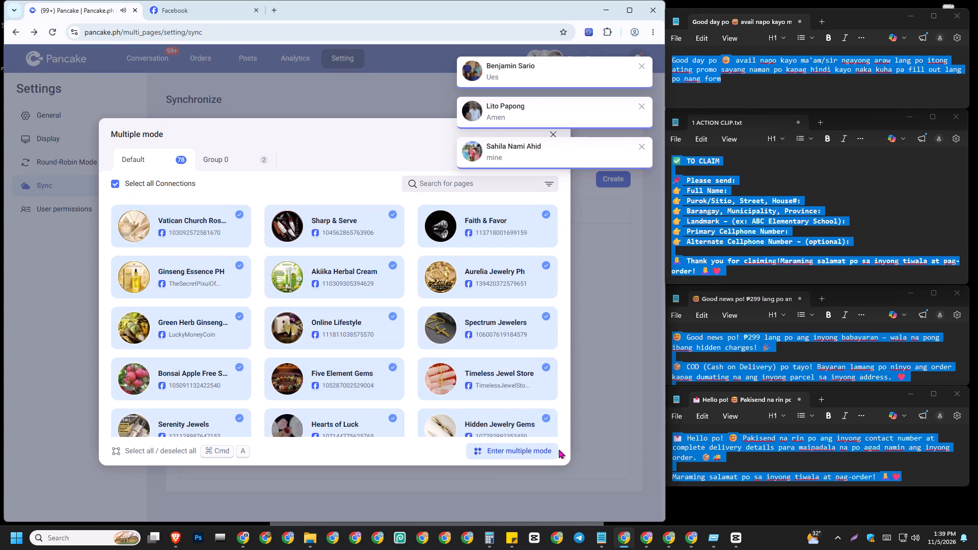
left_click(534, 451)
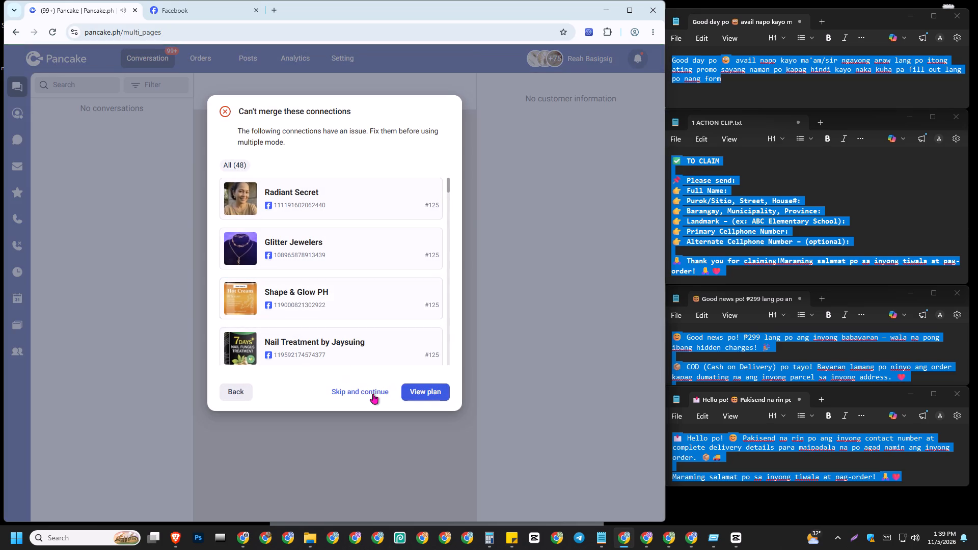
left_click(373, 394)
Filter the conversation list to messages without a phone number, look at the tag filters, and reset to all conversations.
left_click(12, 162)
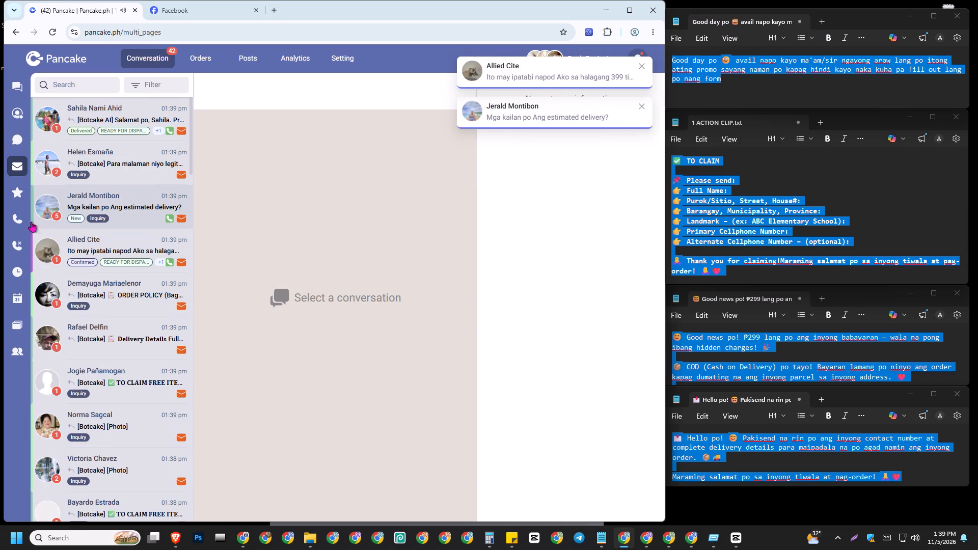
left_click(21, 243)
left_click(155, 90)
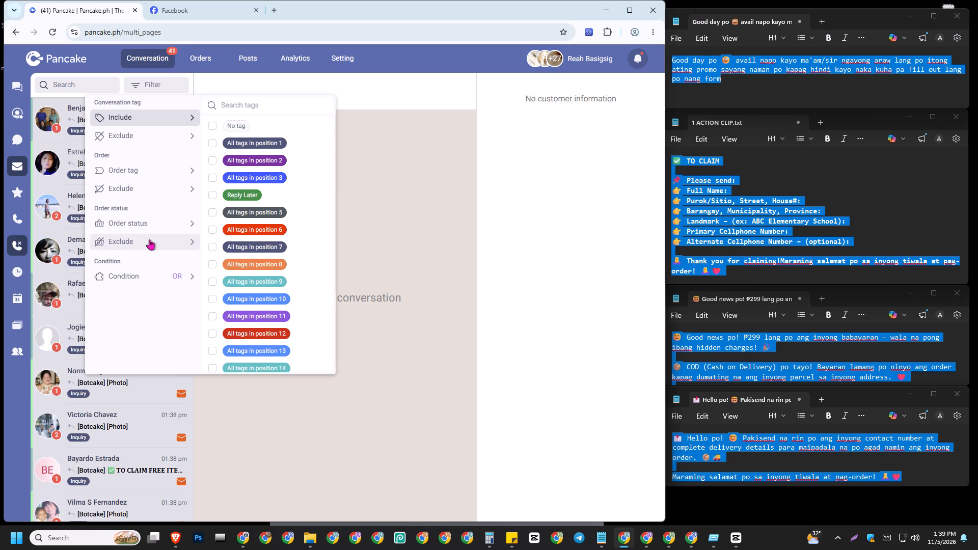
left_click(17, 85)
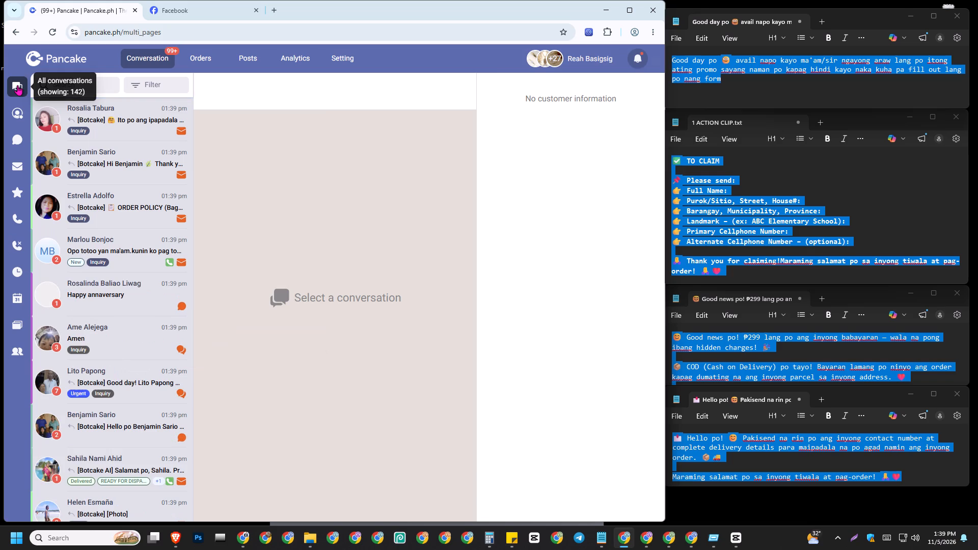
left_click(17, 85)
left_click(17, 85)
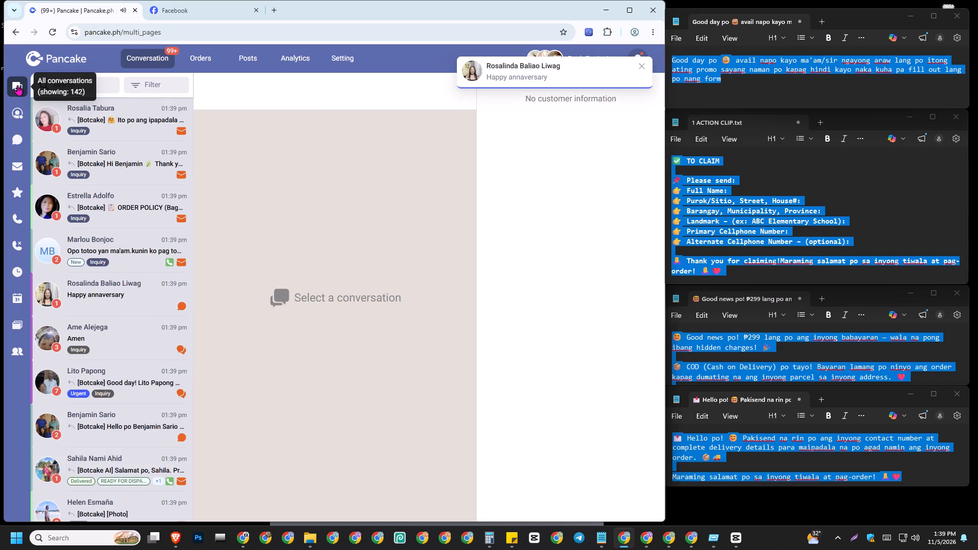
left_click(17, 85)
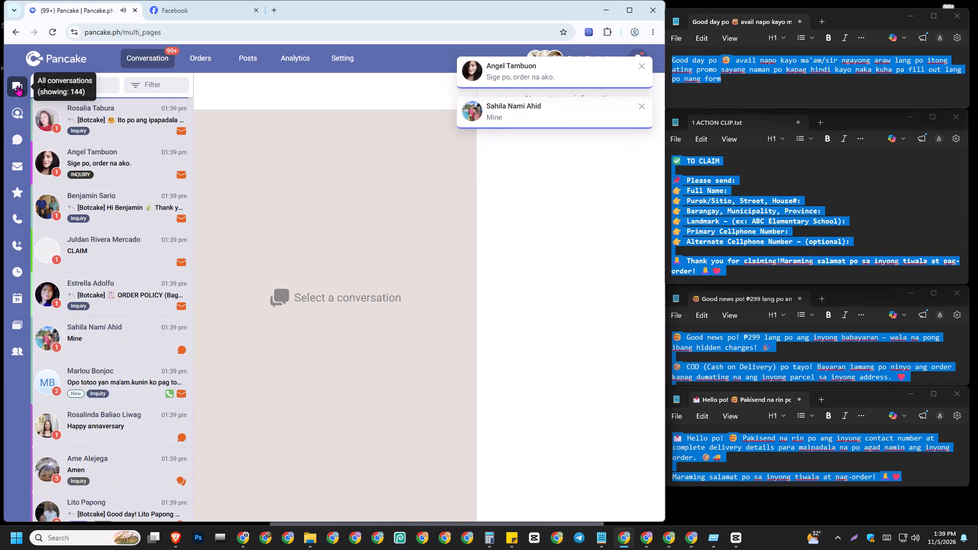
Filter the conversation list to messages from customers without a phone number.
left_click(15, 171)
left_click(22, 243)
Set the start date of the conversation date filter to 5 November 2026.
left_click(28, 303)
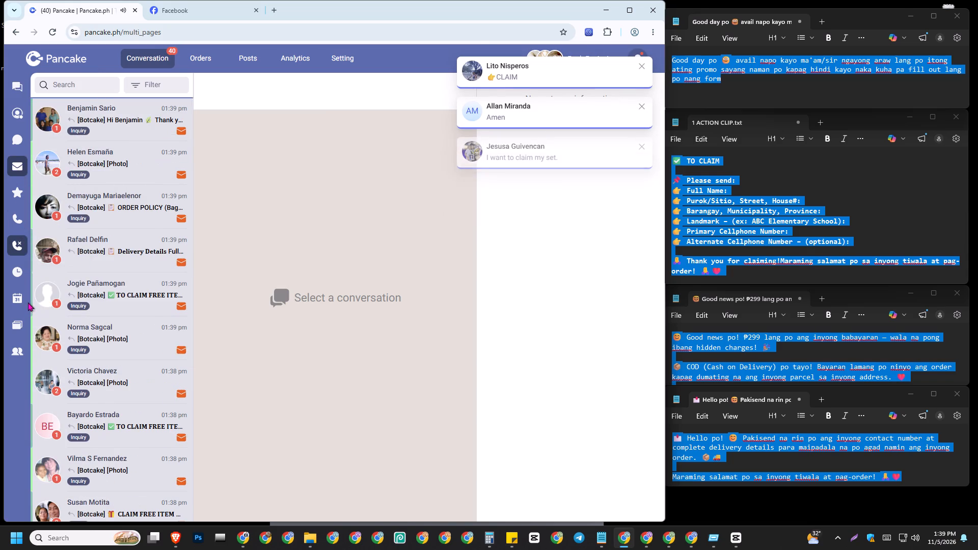
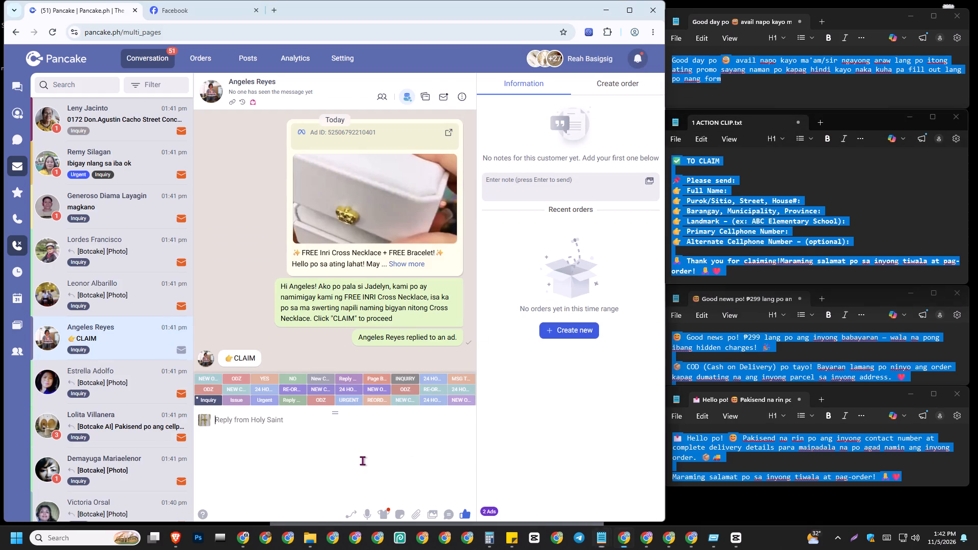
Send the copied TO CLAIM details form to the customer who replied CLAIM to the free Inri Cross Necklace ad.
key("ctrl+v")
key("Return")
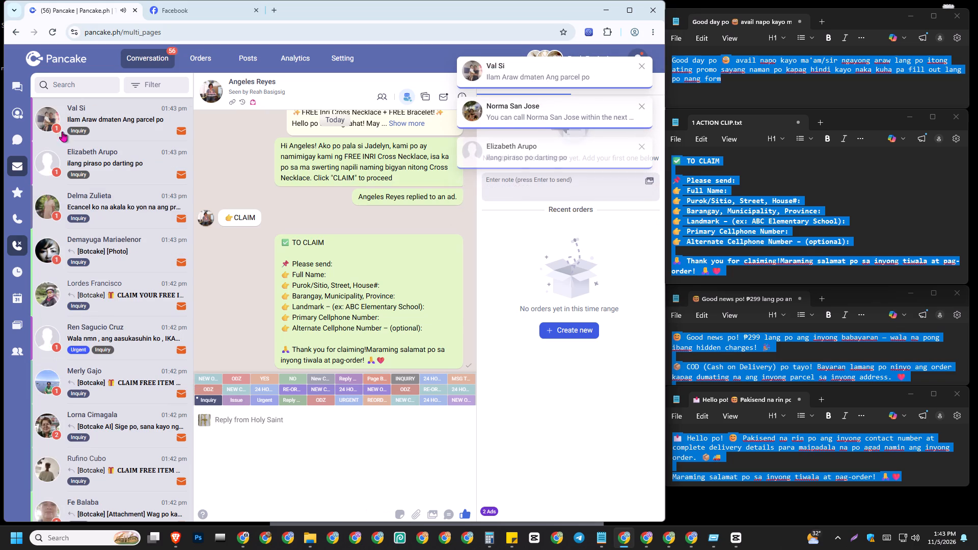
Go through the unread CLAIM FREE ITEM conversations and the message from the customer who wants to cancel over the price.
left_click(132, 343)
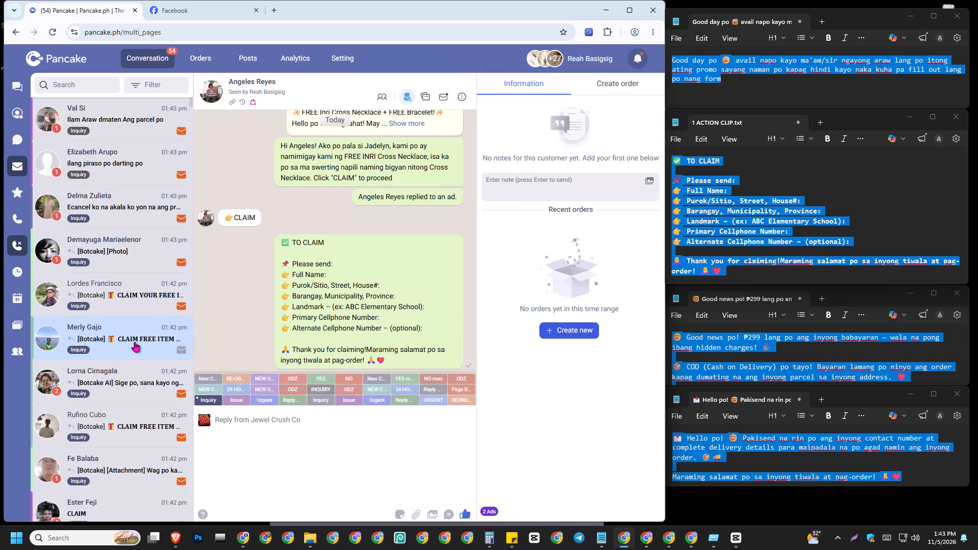
left_click(136, 343)
left_click(129, 296)
left_click(132, 258)
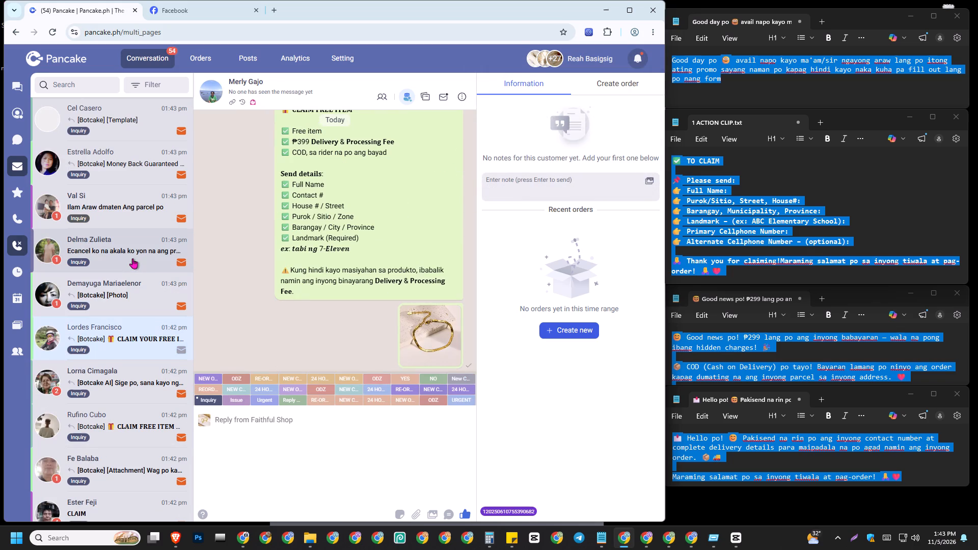
Reply to the customer asking about parcel arrival: "3-7 days po at nag depende po yan kung san lugar po kayu".
left_click(138, 221)
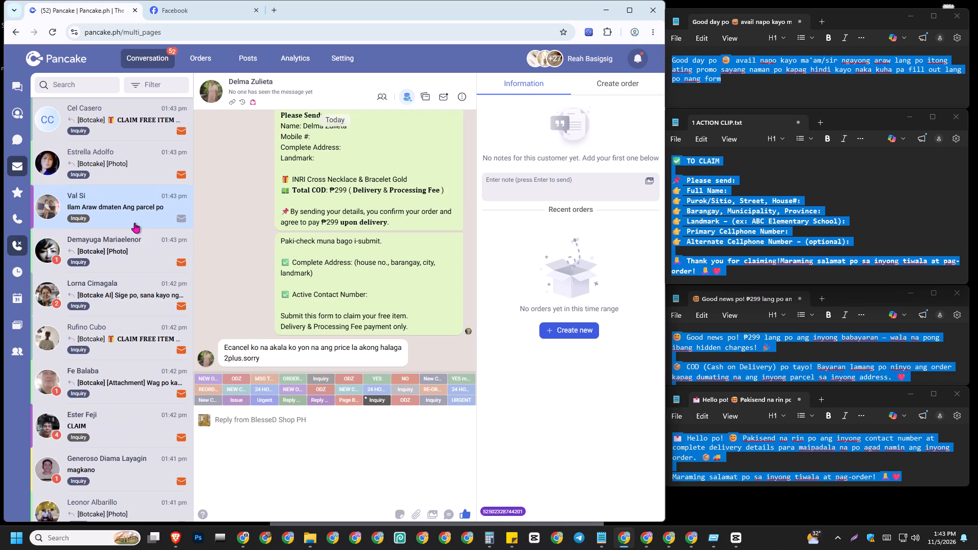
left_click(322, 446)
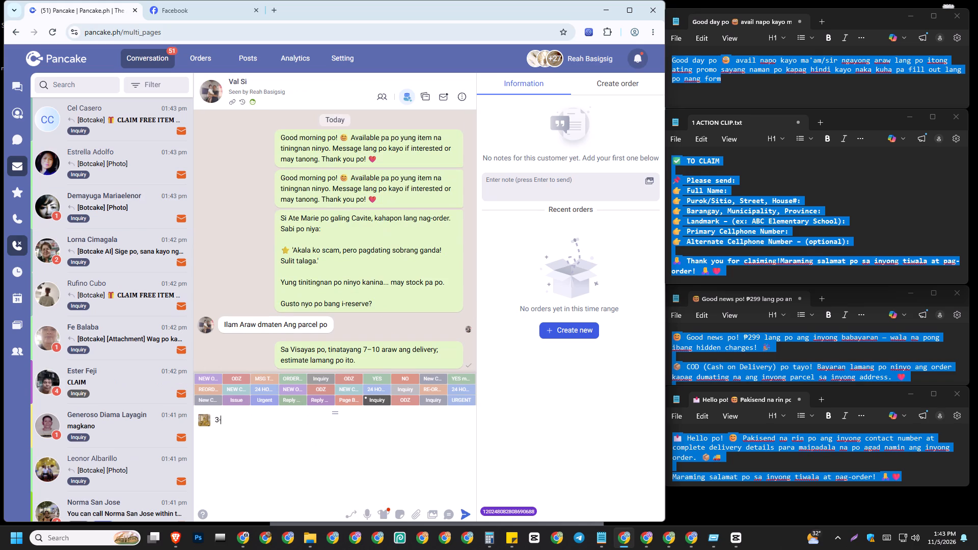
key("space")
type("days po")
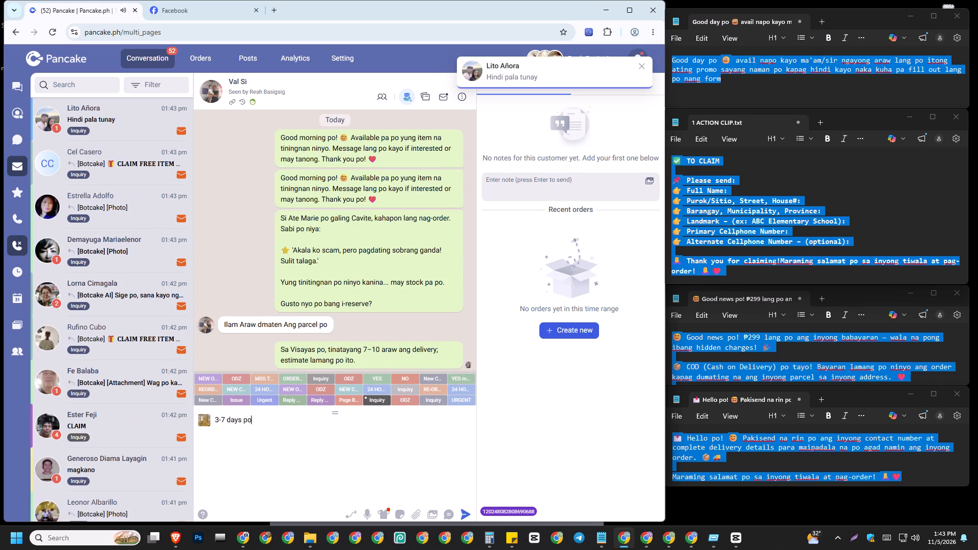
key("space")
type("at nag depe")
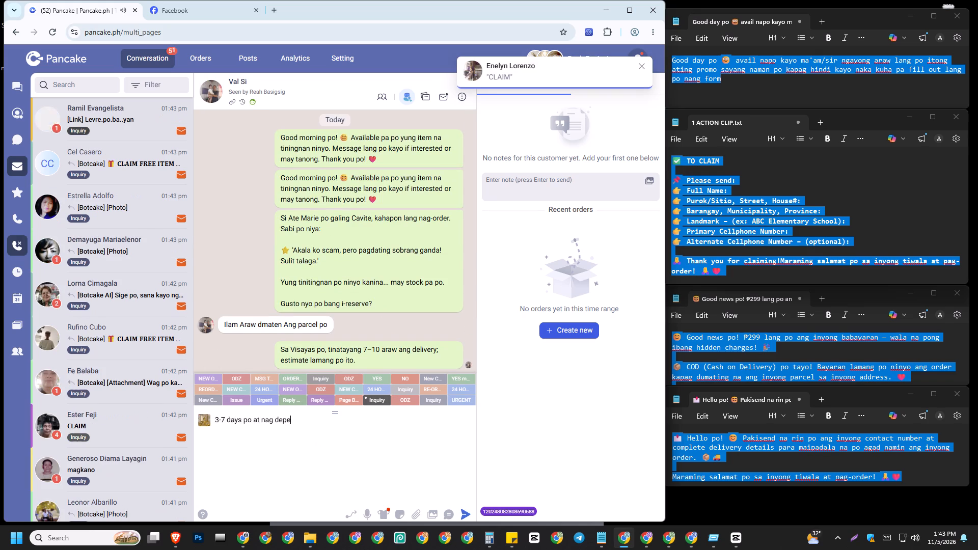
type("nde po yan kung sa")
type("n lugar po kayu")
key("Return")
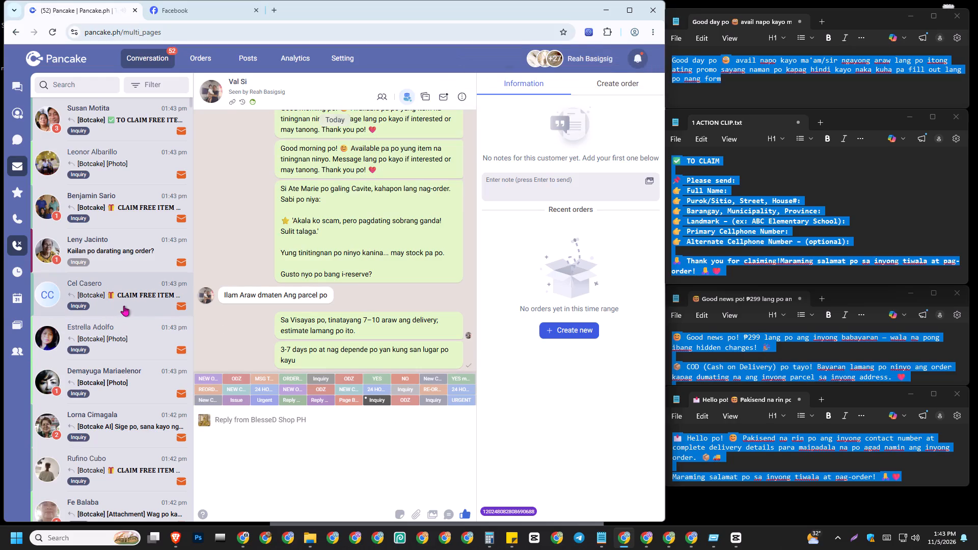
Open the unread conversation from the customer asking "Kailan po darating ang order?".
left_click(130, 270)
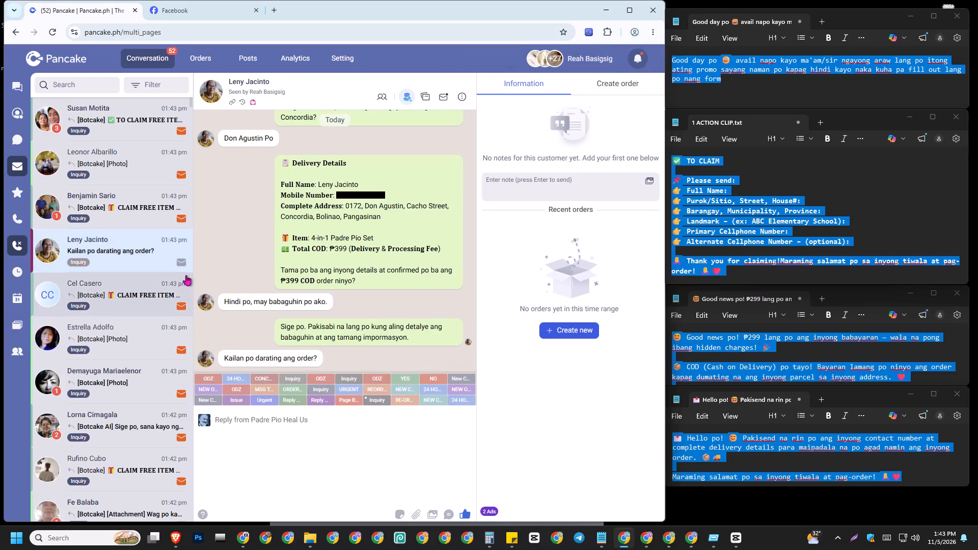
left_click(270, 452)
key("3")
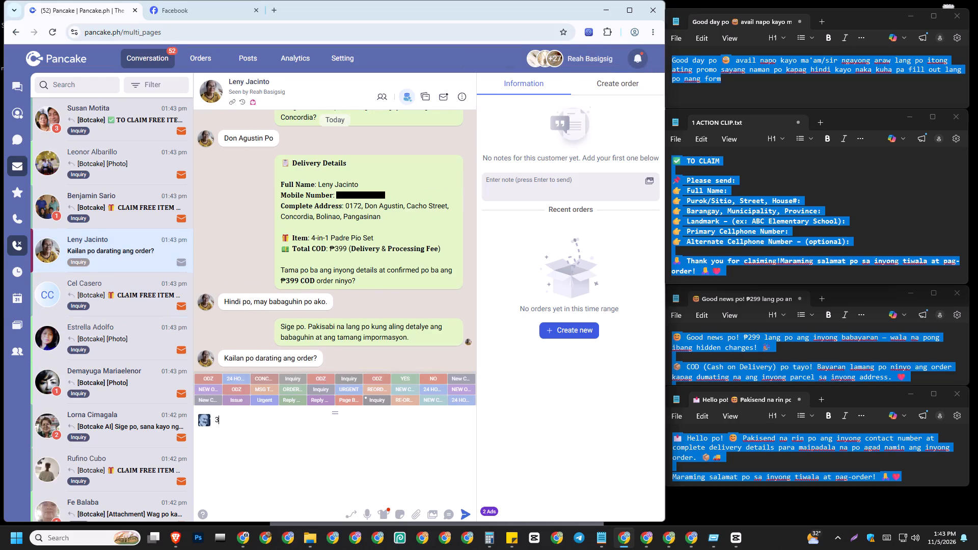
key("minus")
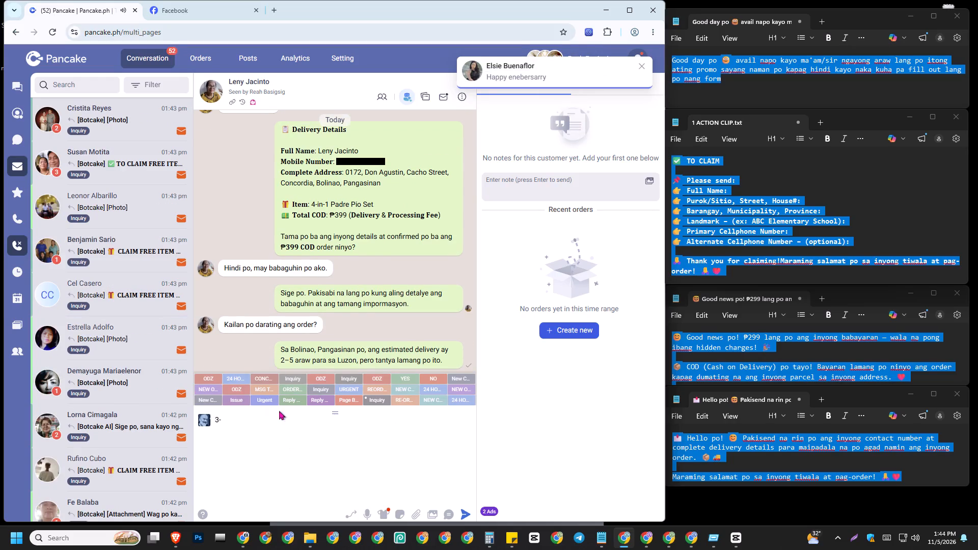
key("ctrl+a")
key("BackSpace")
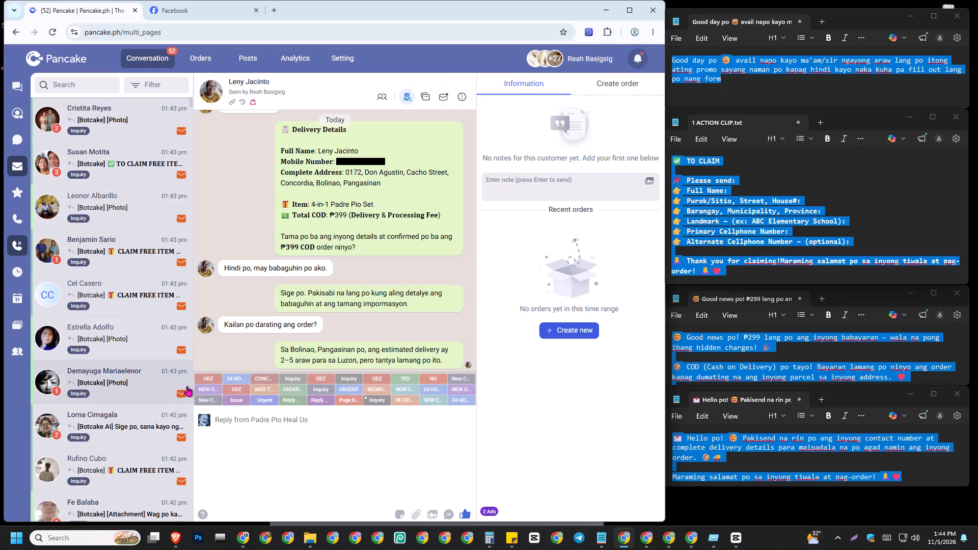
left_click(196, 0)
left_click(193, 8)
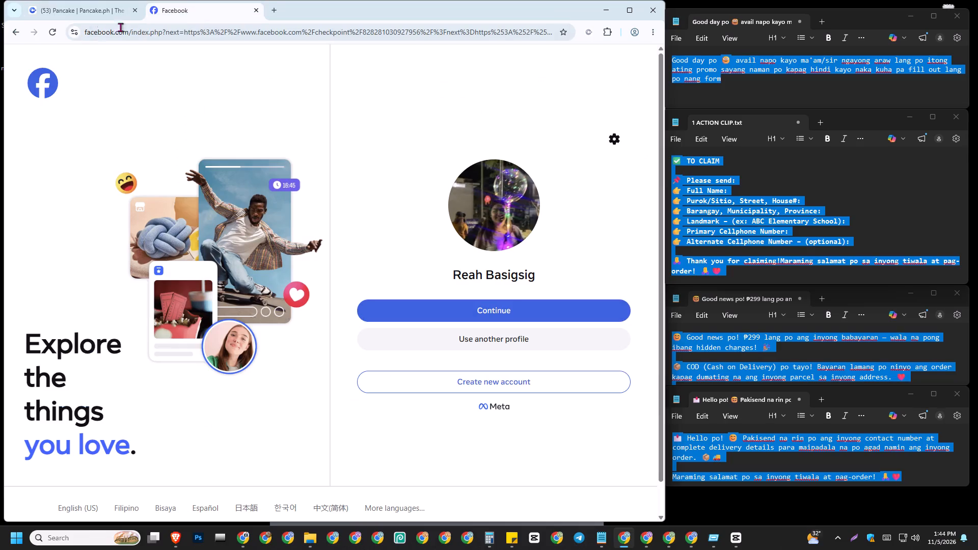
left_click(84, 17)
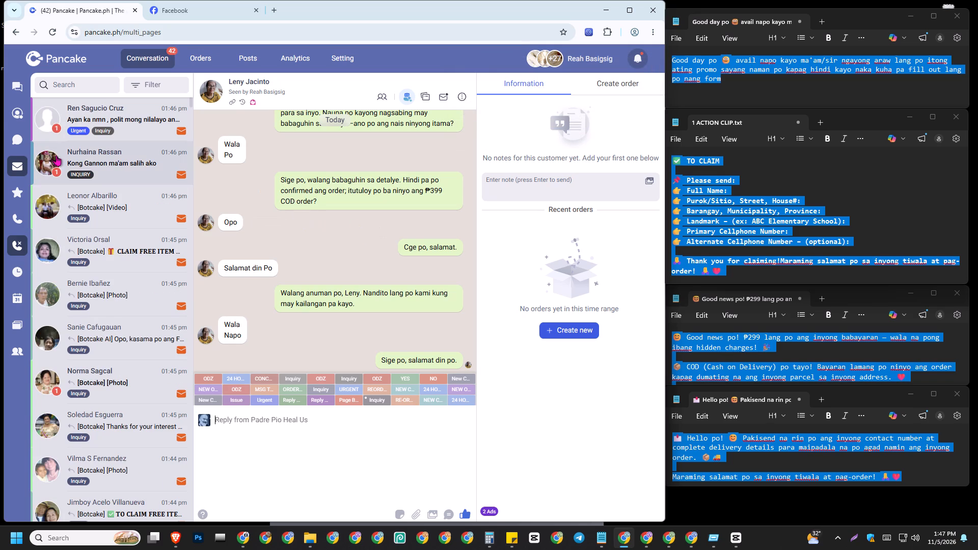
Send the copied TO CLAIM details form to the customer who replied CLAIM to the FREE Leaf Earrings ad.
left_click(145, 122)
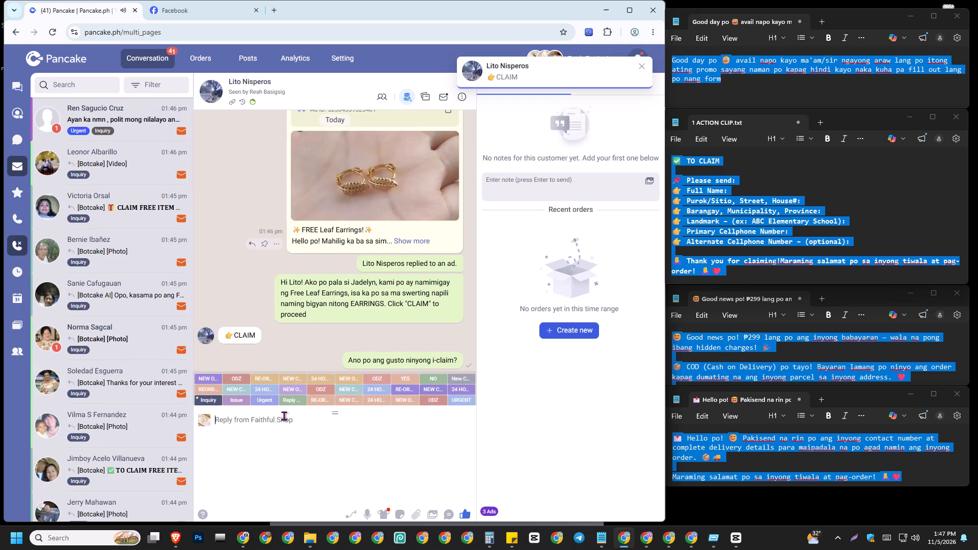
left_click(276, 433)
key("ctrl+v")
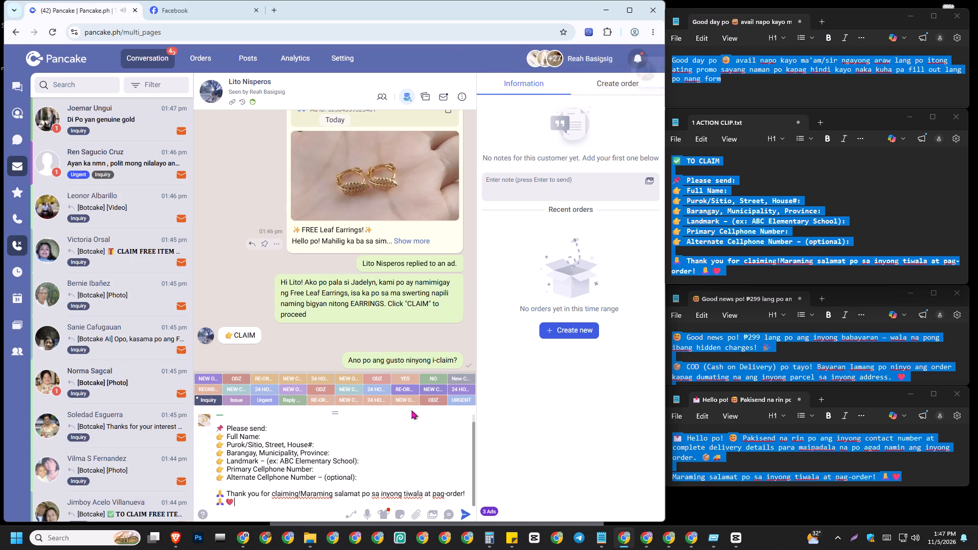
key("Return")
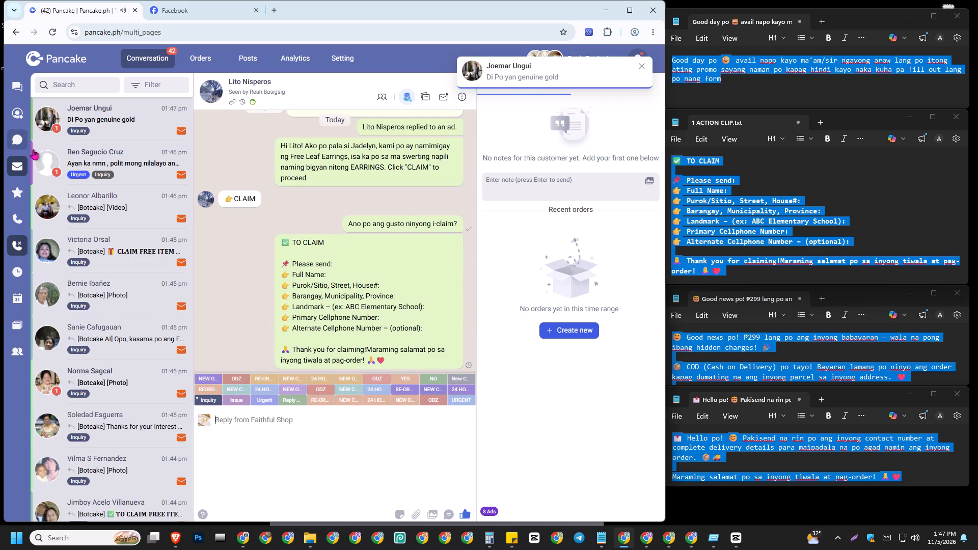
Read the unread conversations from the customer questioning genuine gold and the customer who sent a garbled message.
left_click(106, 161)
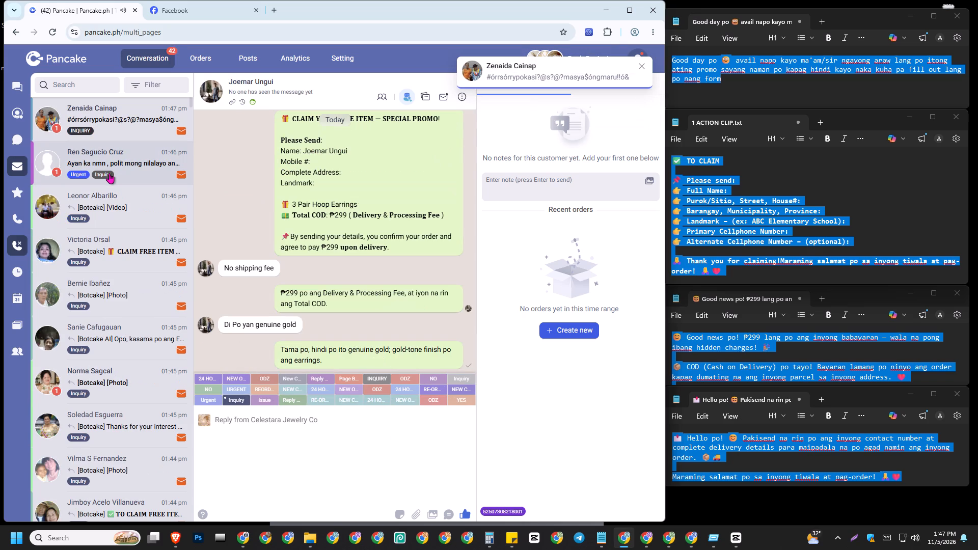
left_click(129, 124)
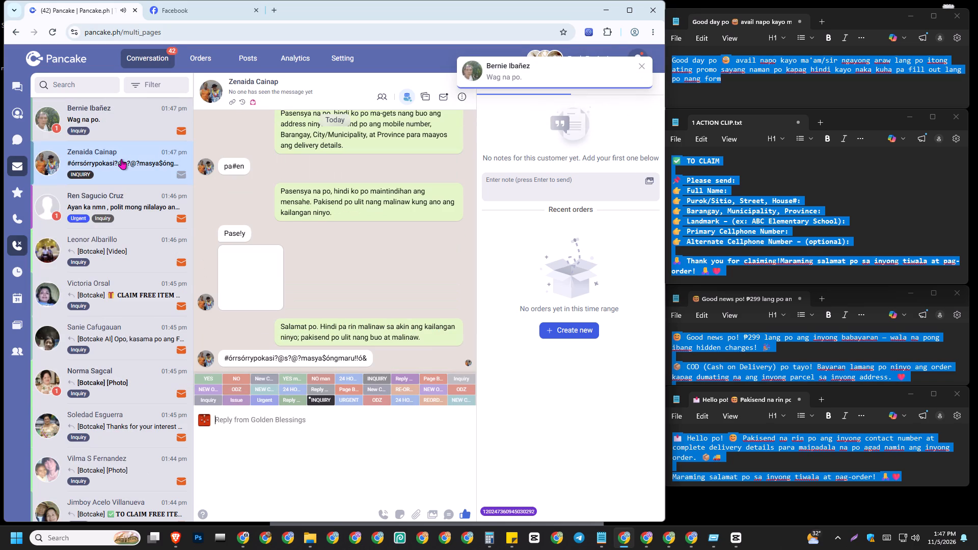
Reply "shipping lang po" to the customer asking whether payment is needed, "Maybbararan b d para makaroon ako".
left_click(125, 168)
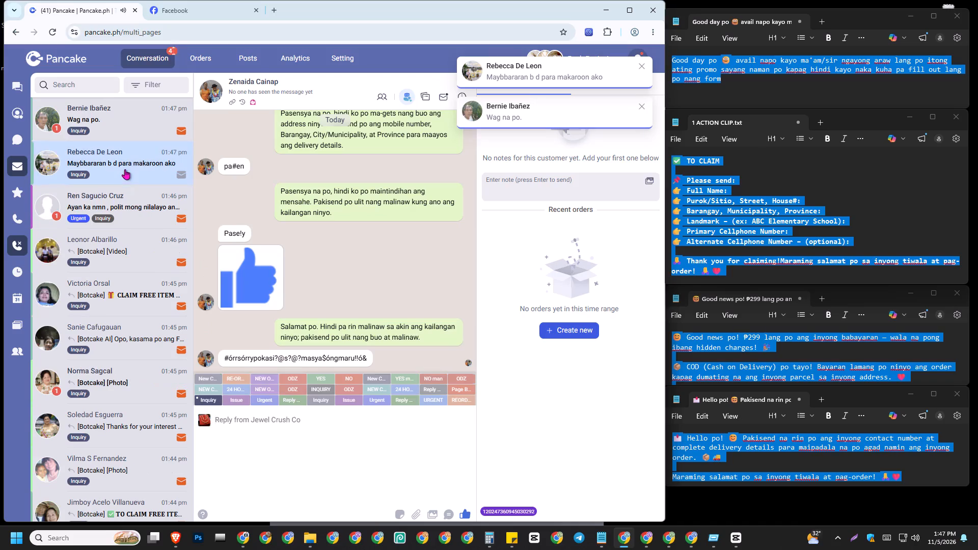
triple_click(322, 441)
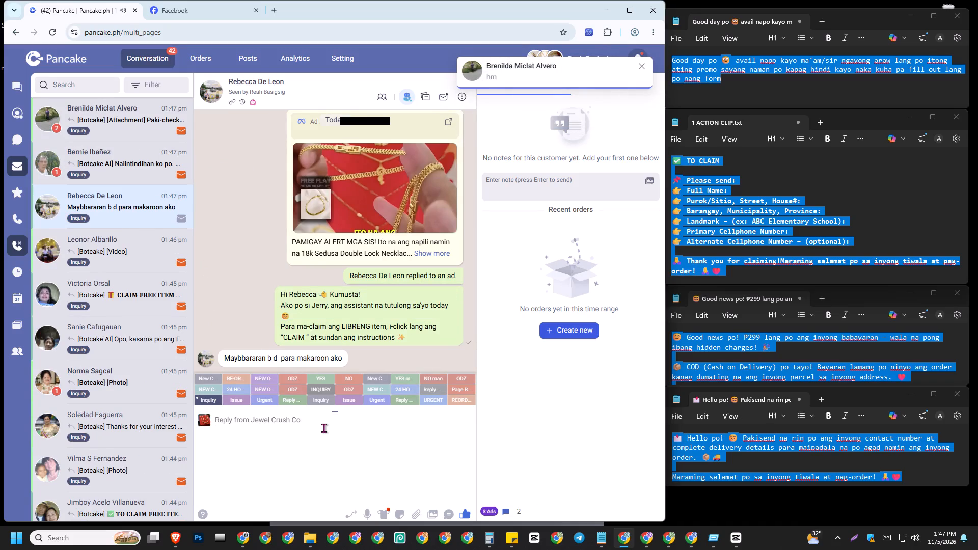
key("w")
key("BackSpace")
key("BackSpace")
key("f")
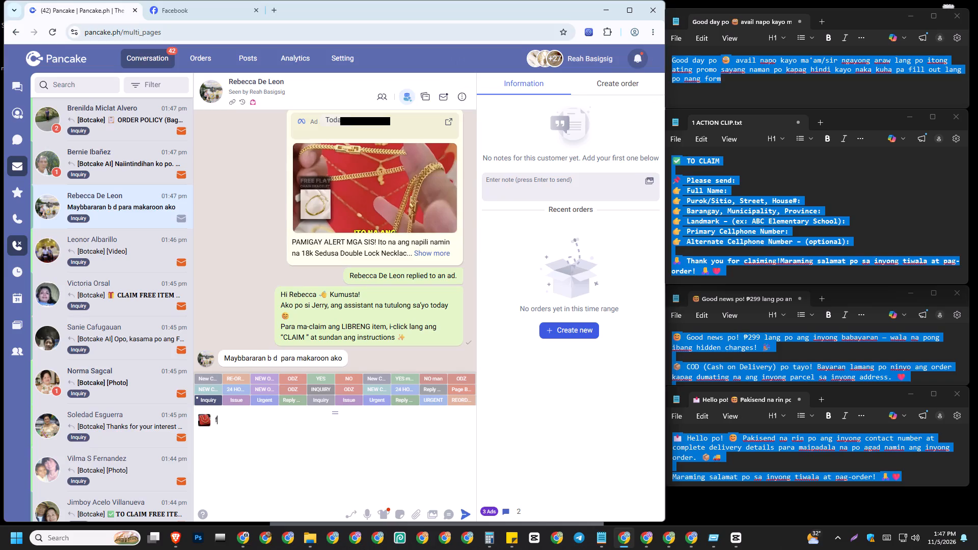
key("BackSpace")
key("BackSpace")
type("sgio")
key("BackSpace")
key("BackSpace")
key("BackSpace")
type("gh")
key("BackSpace")
key("BackSpace")
type("hioo")
key("BackSpace")
key("BackSpace")
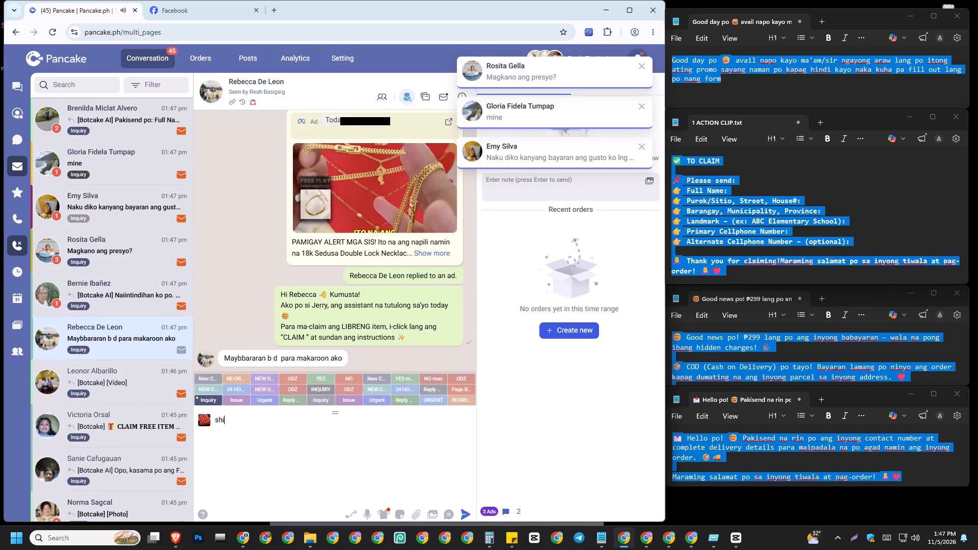
type("ppun")
key("BackSpace")
key("BackSpace")
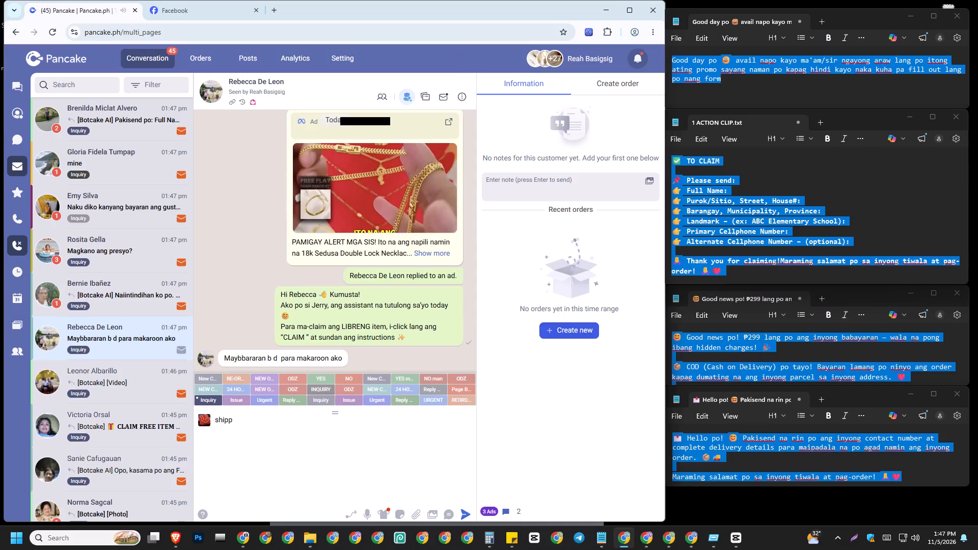
type("ing")
key("space")
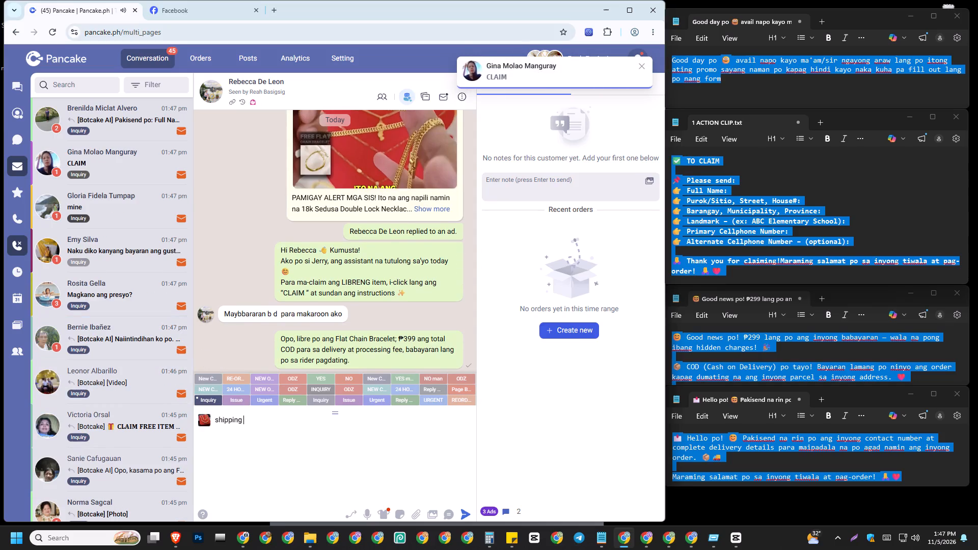
type("lang po")
key("space")
key("Return")
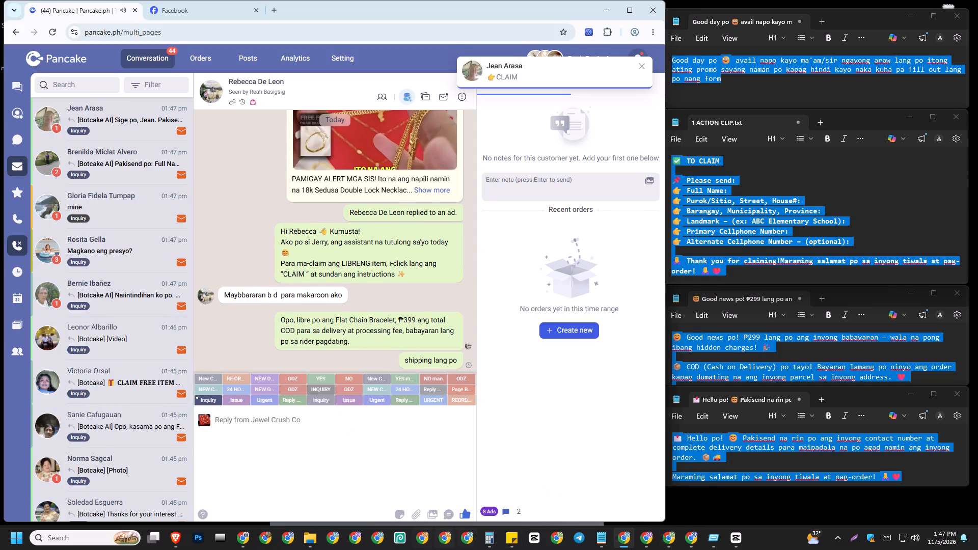
Check the unread conversation with the Botcake video reply, and look through the older unread inquiries in the list.
left_click(98, 360)
scroll(99, 359, "down", 9)
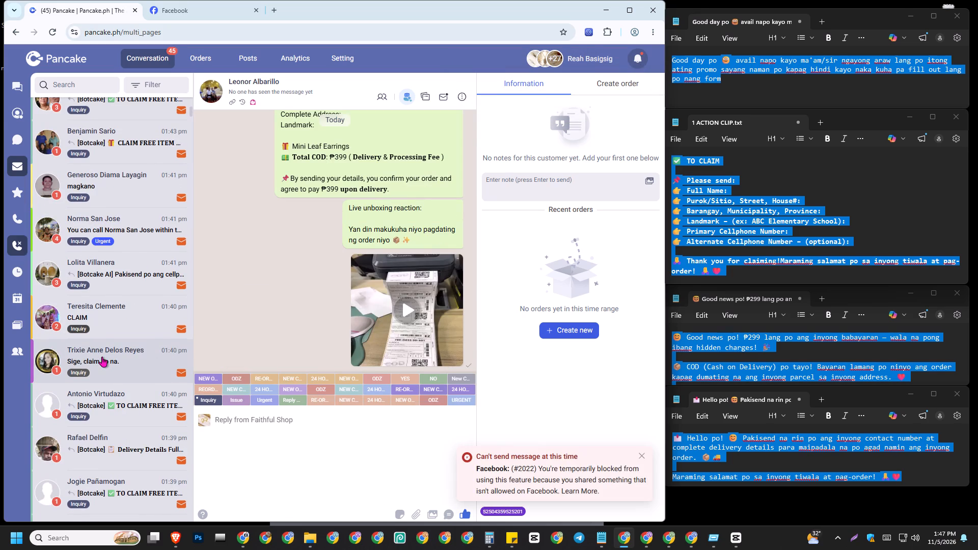
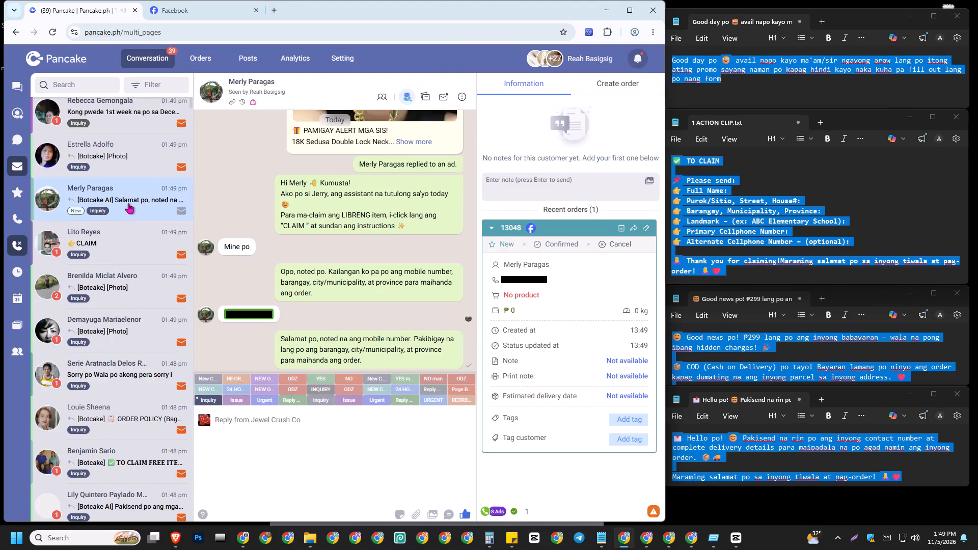
Open the newest unread conversation with the customer message "yung fifve five nine lng" and read it.
scroll(143, 238, "up", 7)
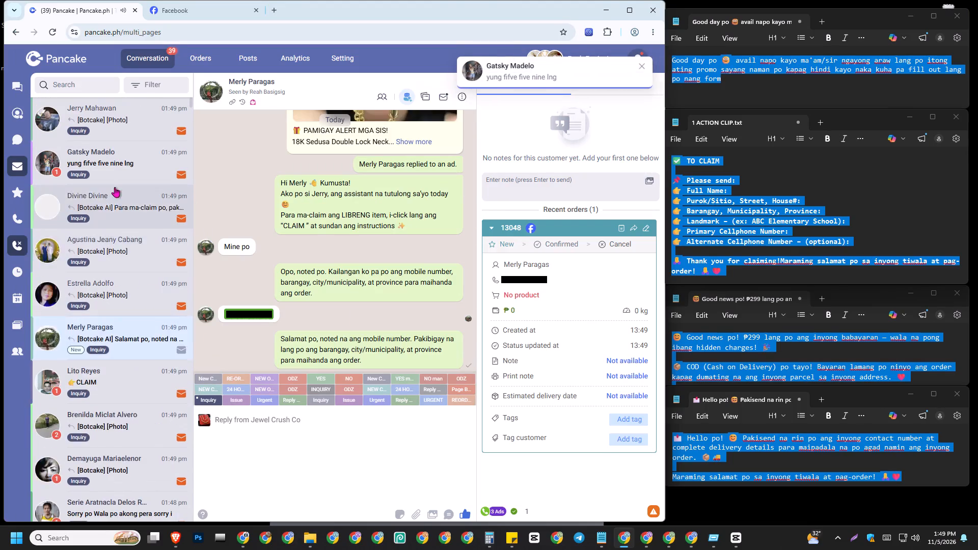
scroll(115, 187, "up", 8)
left_click(128, 151)
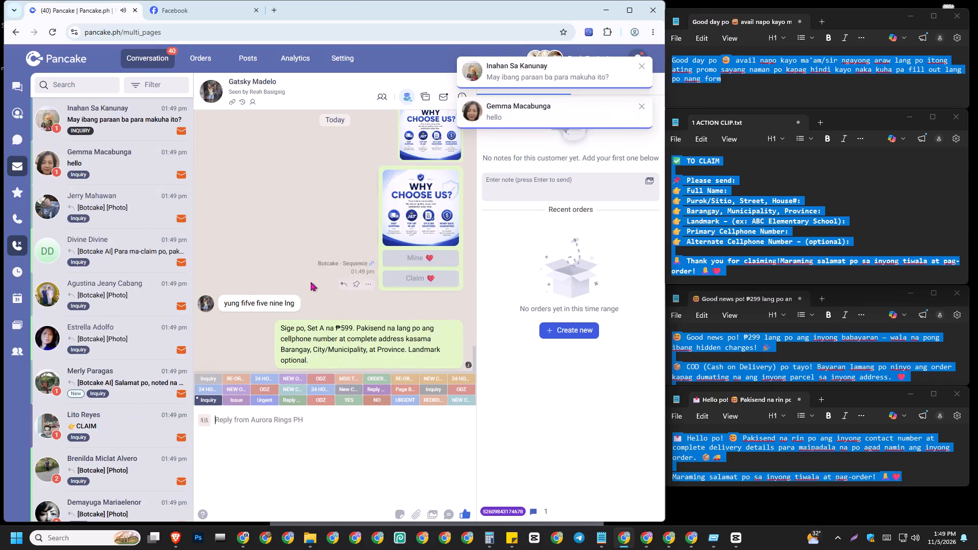
Review the Aurora Rings PH conversation about Set A, and check the unread inquiries up to the customer asking "Magkano nman ang bbayaran".
double_click(329, 432)
left_click(329, 432)
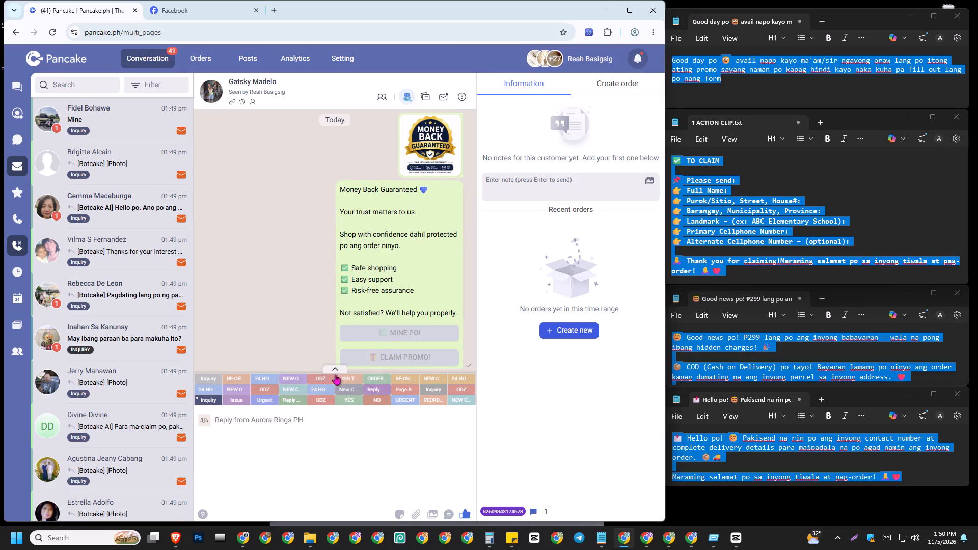
scroll(367, 260, "up", 3)
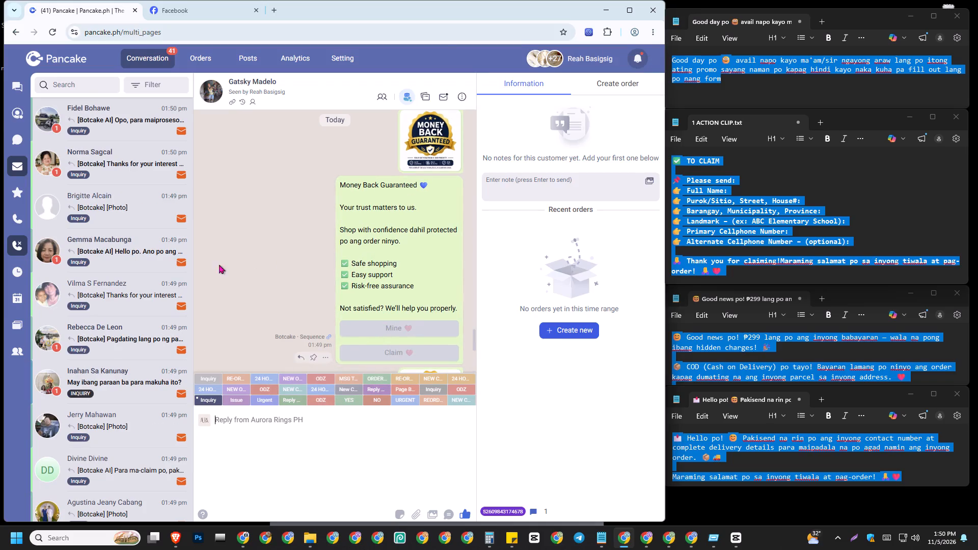
left_click(141, 251)
left_click(127, 174)
left_click(131, 130)
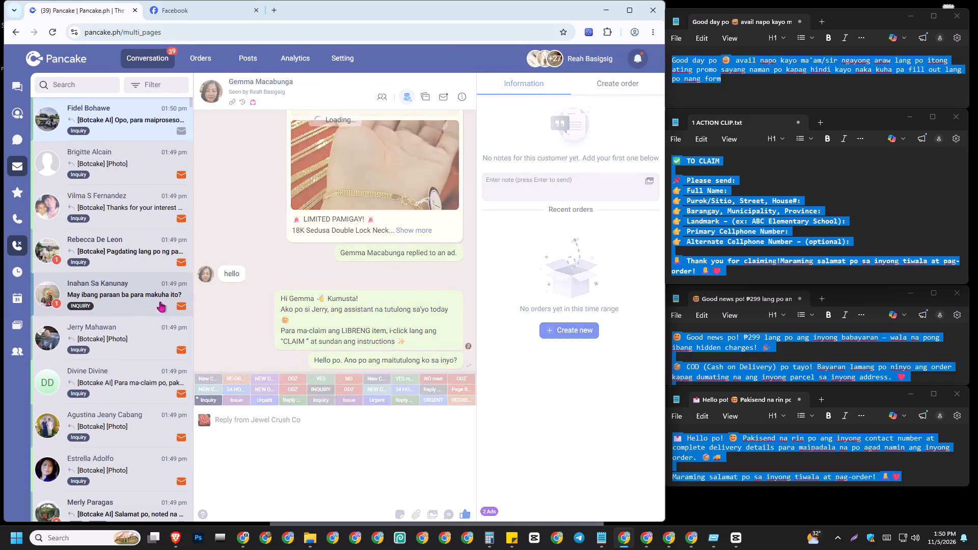
left_click(149, 173)
left_click(148, 208)
left_click(147, 211)
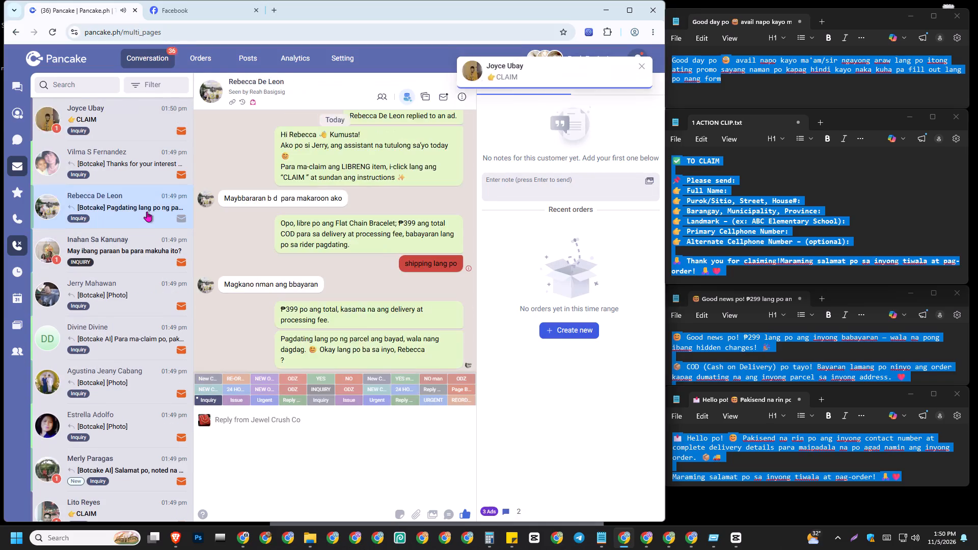
Send the copied TO CLAIM details form to the customer who replied CLAIM to Holy Saint's FREE CRUCIFIX NECKLACE ad.
left_click(140, 177)
left_click(292, 447)
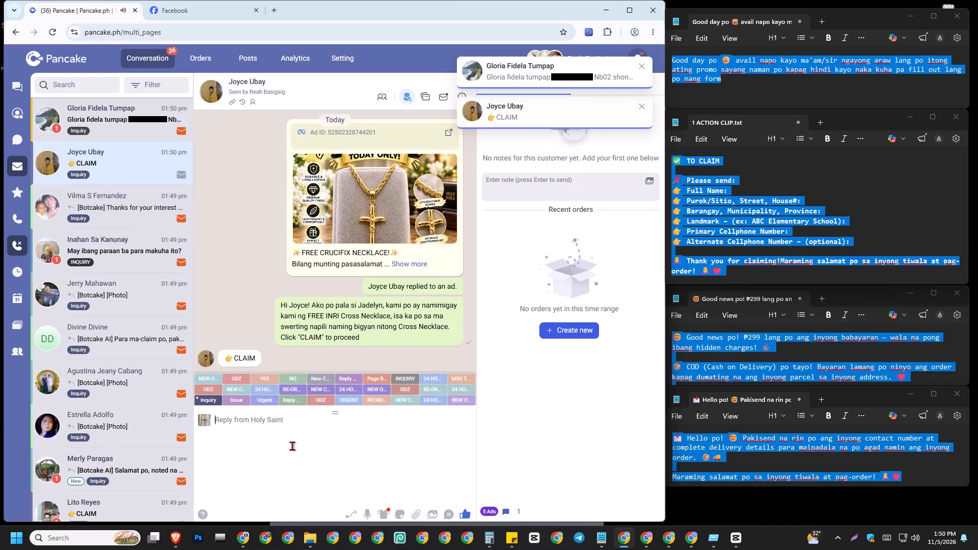
key("ctrl+v")
key("Return")
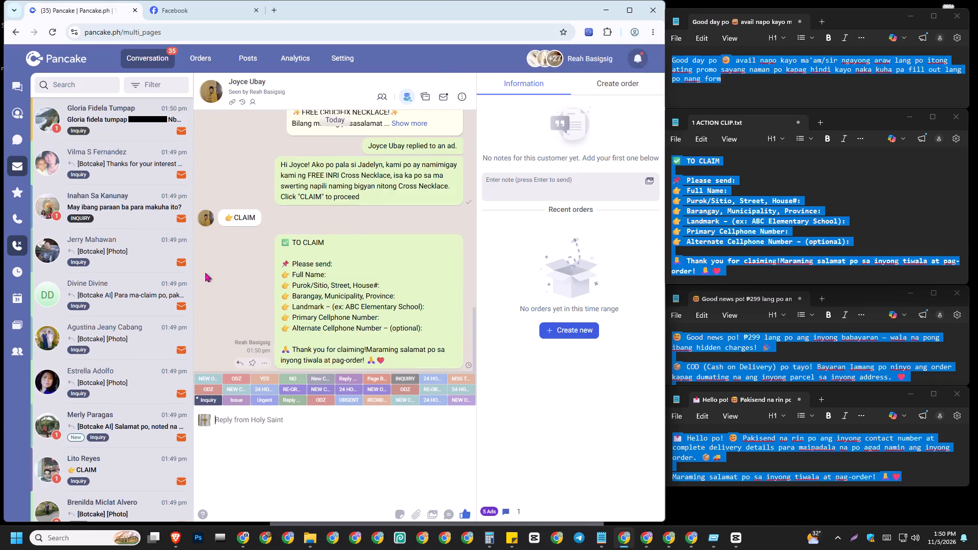
Send the copied TO CLAIM details form to the Golden Blessings customer asking "May ibang paraan ba para makuha ito?".
left_click(116, 208)
left_click(110, 244)
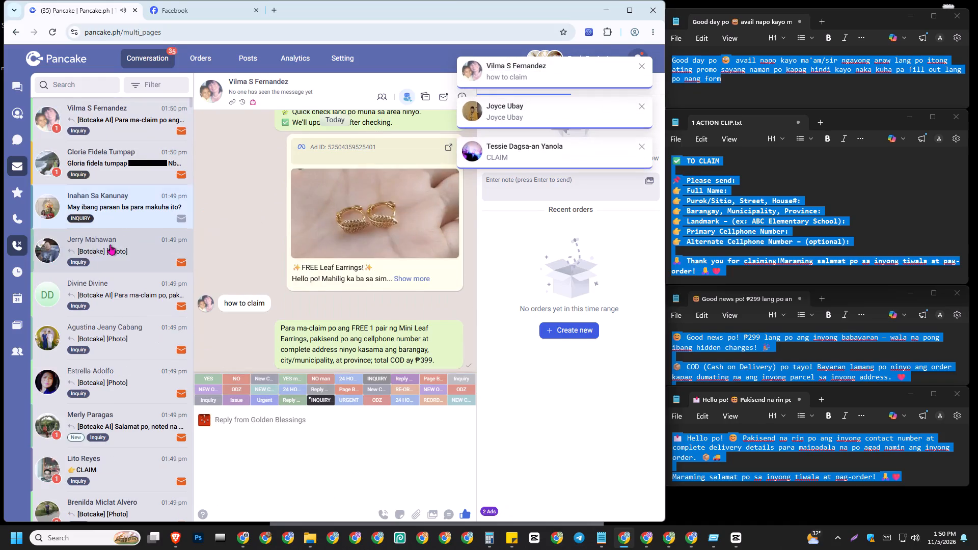
left_click(310, 451)
left_click(314, 461)
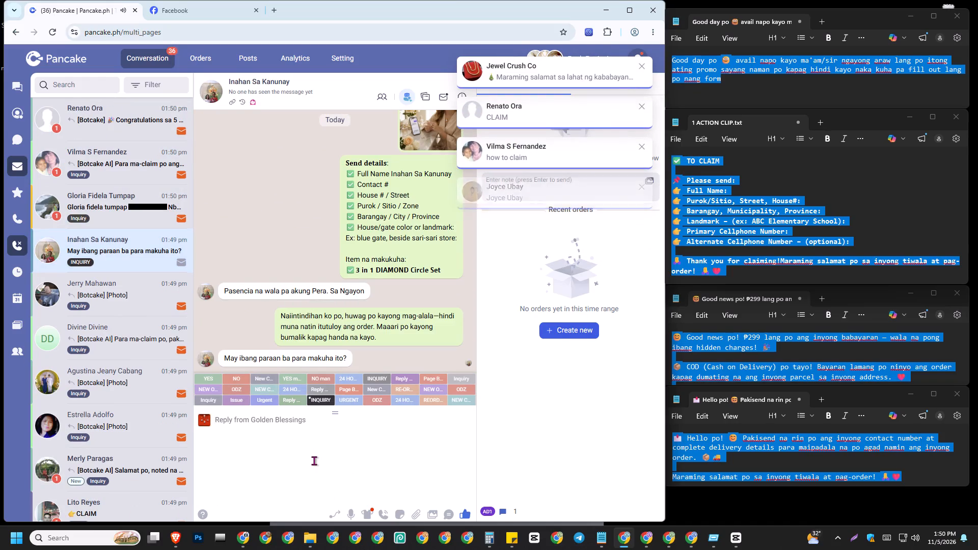
triple_click(314, 459)
left_click(314, 459)
key("ctrl+v")
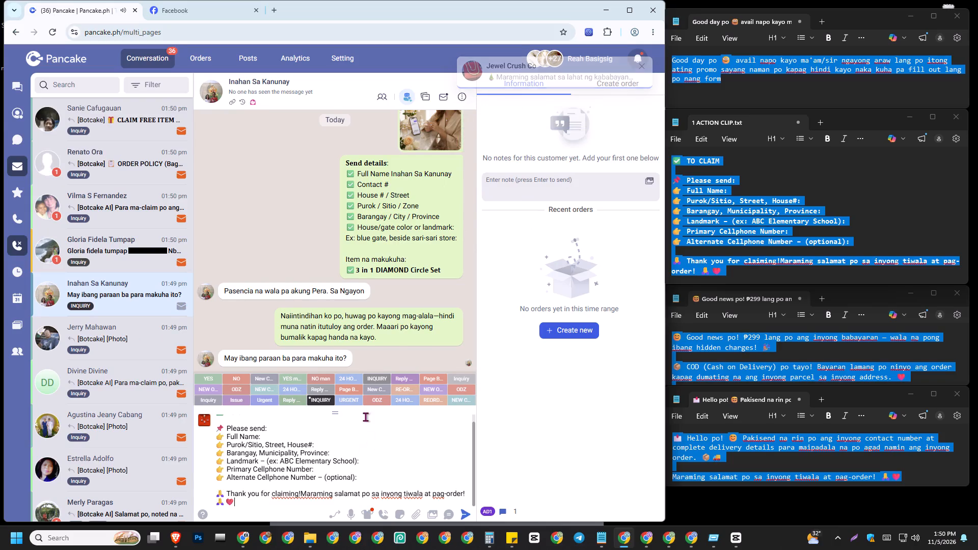
key("Return")
Open the unread The Jewel Box conversation from the customer who sent their name and delivery details.
left_click(132, 259)
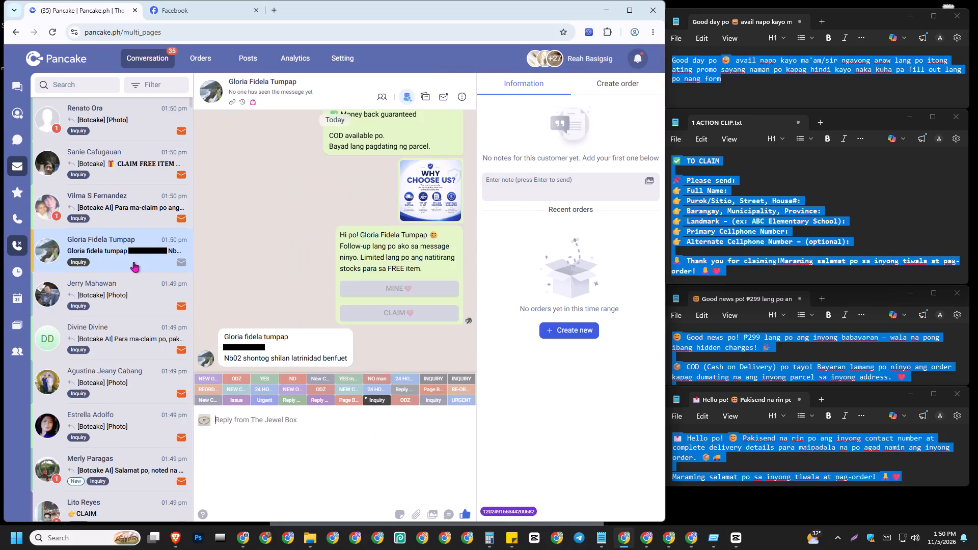
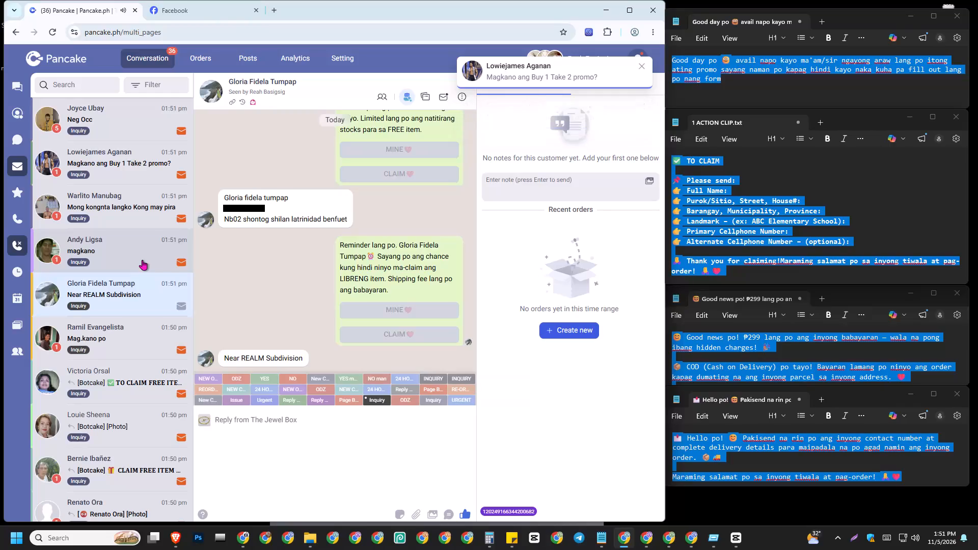
Open the unread Holy Saint conversation from the customer who sent their address in separate messages, and select the note requesting contact number and delivery details.
left_click(112, 113)
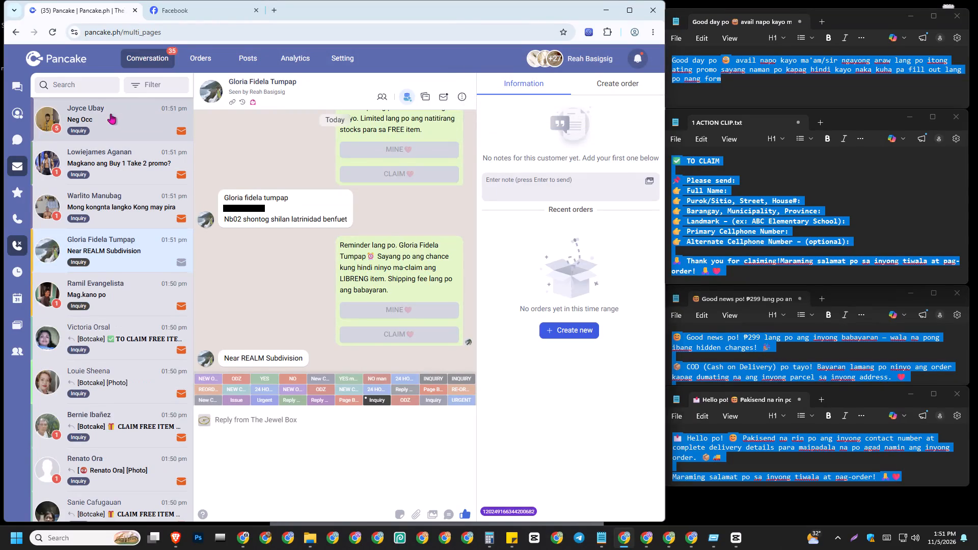
scroll(767, 411, "down", 6)
double_click(753, 472)
key("ctrl+a")
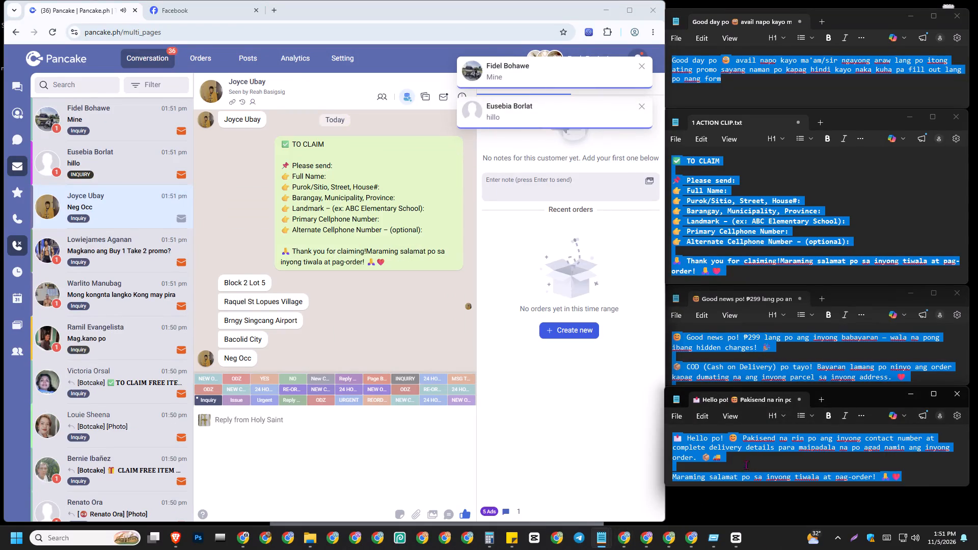
Send the selected note requesting contact number and complete delivery details to the Holy Saint customer who sent their address in separate messages.
key("ctrl+c")
key("ctrl+c")
left_click(352, 432)
left_click_drag(327, 437, 313, 441)
left_click_drag(291, 445, 286, 446)
left_click(282, 447)
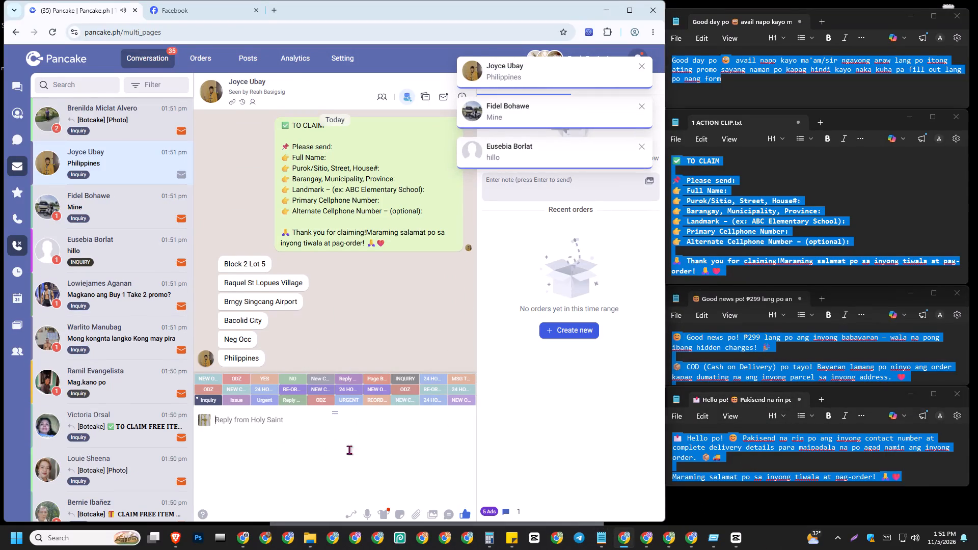
key("ctrl+v")
scroll(343, 349, "down", 4)
scroll(344, 349, "up", 2)
scroll(344, 349, "down", 5)
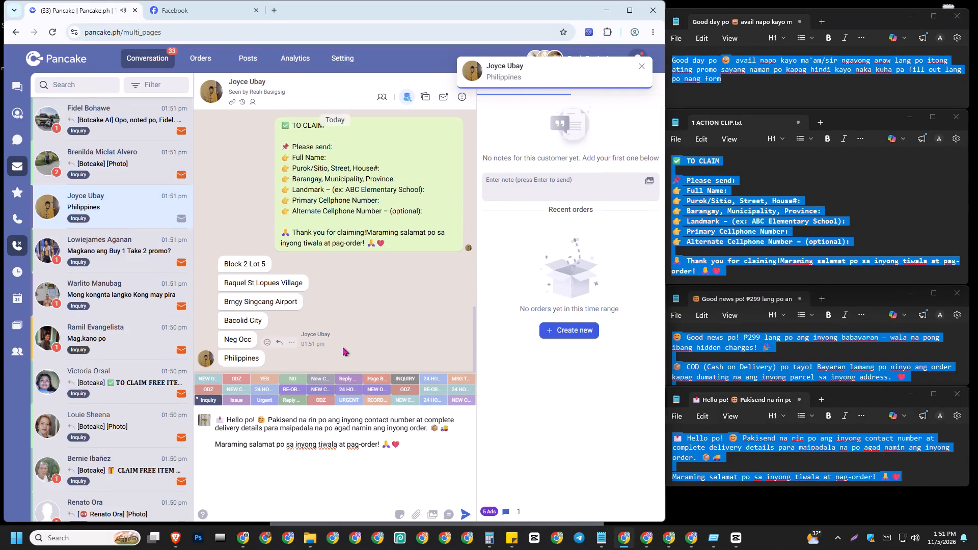
key("Return")
Open the unread Holy Saint conversation from the customer who wrote "Mong kongnta langko Kong may pira".
left_click(121, 252)
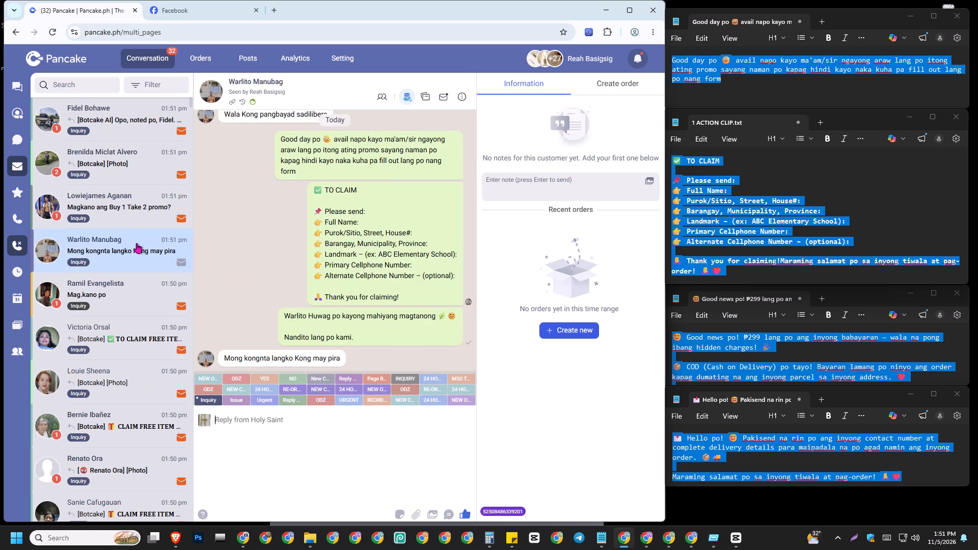
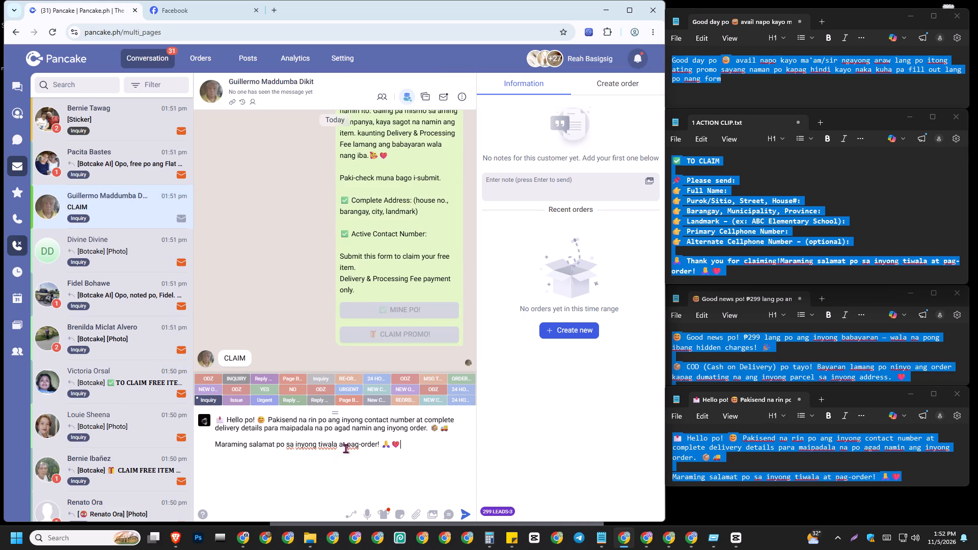
Clear the drafted contact and delivery details request from the Faith & Favor reply, and copy the TO CLAIM details form to use instead.
key("ctrl+a")
key("BackSpace")
left_click(725, 207)
key("ctrl+a")
key("ctrl+c")
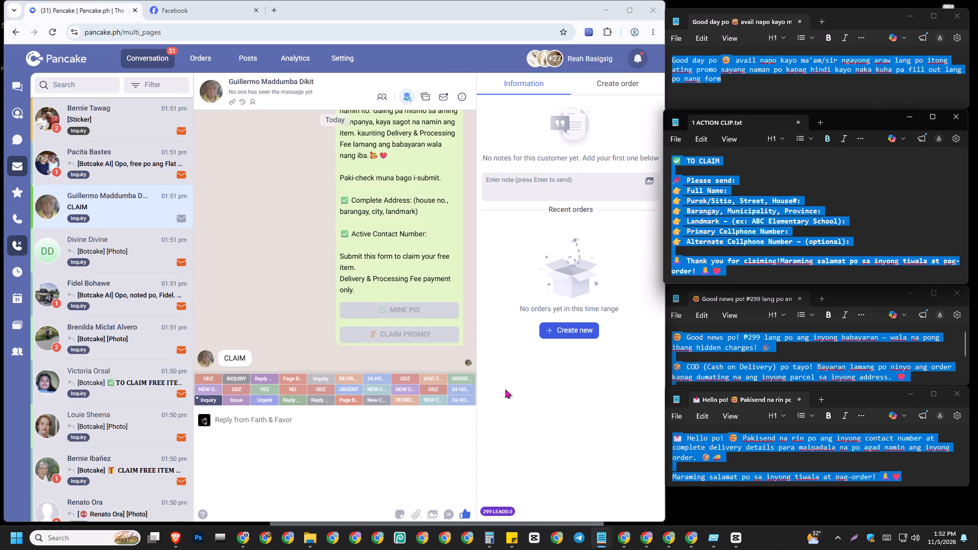
Copy the TO CLAIM form from the 1 ACTION CLIP note and send it in the open Faith & Favor conversation.
key("ctrl+c")
left_click(330, 439)
key("ctrl+v")
key("Return")
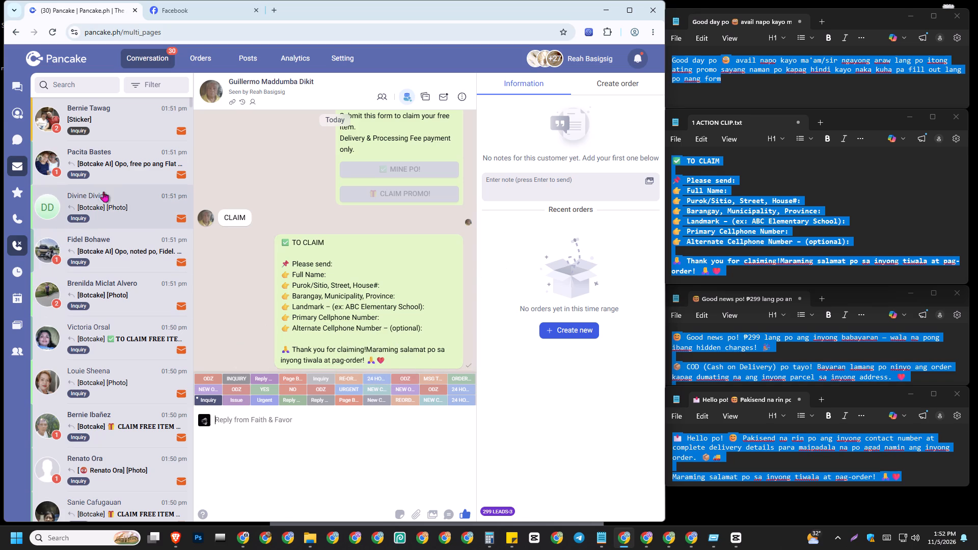
Mark the unread Botcake-answered conversations from 01:50 to 01:51 pm as read by opening them one after another.
scroll(126, 217, "up", 4)
scroll(130, 378, "down", 2)
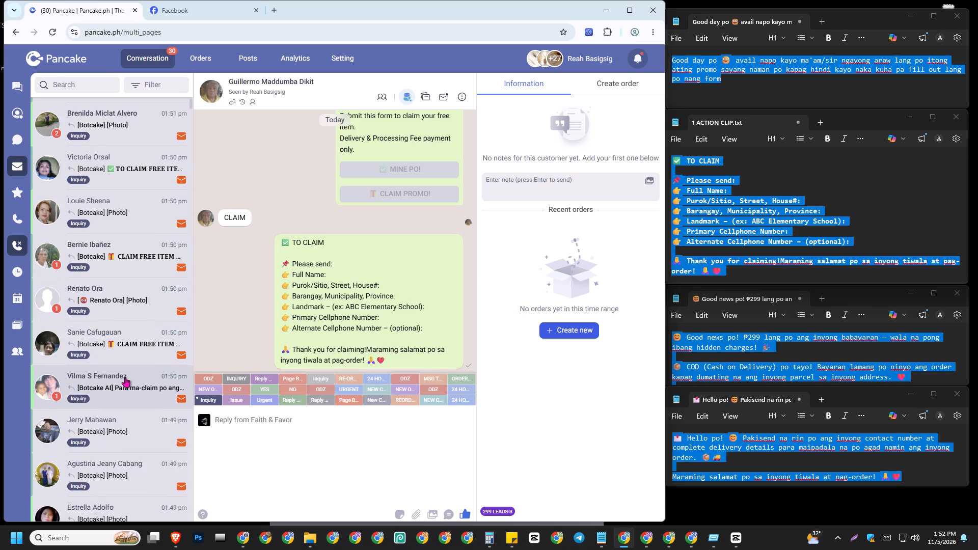
left_click(122, 376)
left_click(127, 358)
left_click(124, 295)
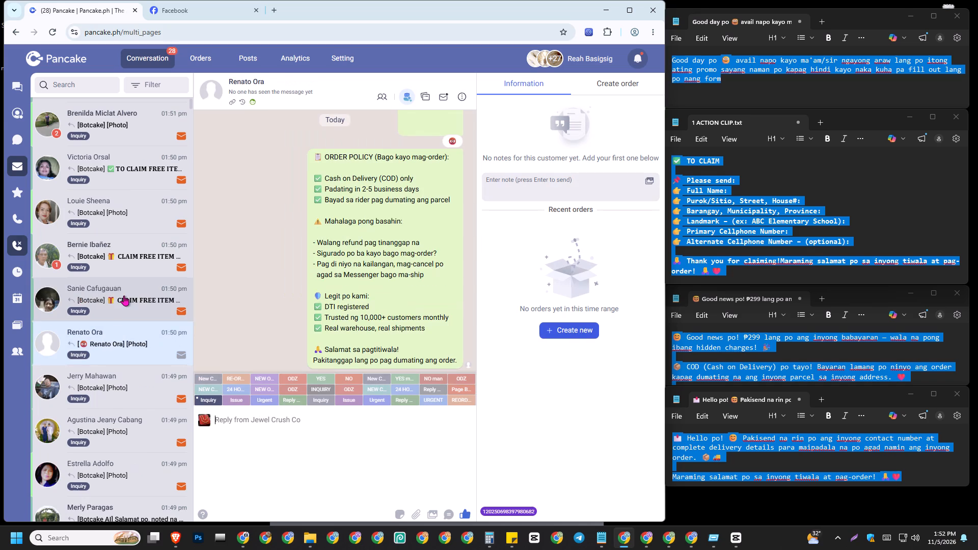
left_click(122, 265)
left_click(121, 224)
left_click(126, 166)
left_click(128, 120)
Open the unread conversations at the head of the list, starting with the 01:51 pm sticker message, to mark them read.
scroll(153, 246, "up", 5)
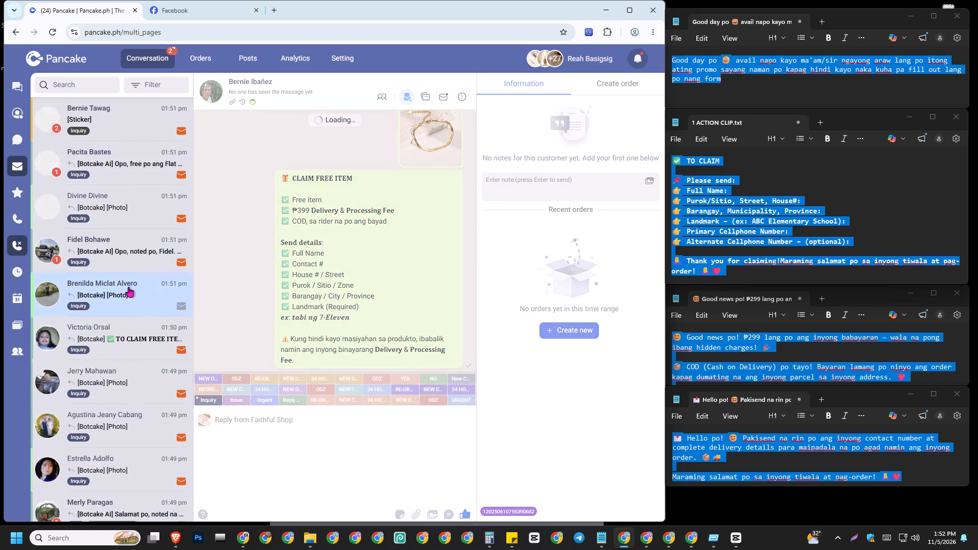
scroll(128, 287, "up", 1)
scroll(161, 323, "up", 4)
left_click(130, 118)
left_click(127, 173)
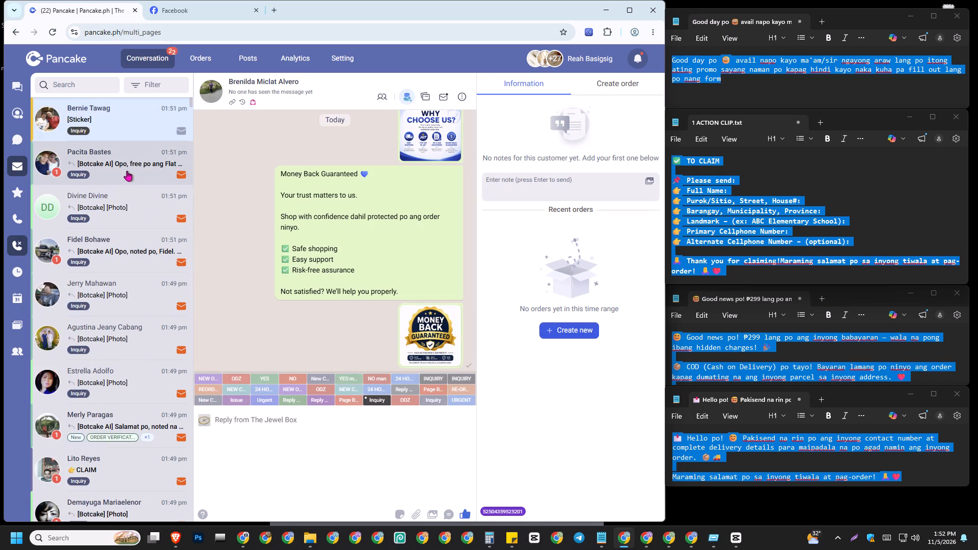
left_click(129, 166)
triple_click(129, 167)
triple_click(131, 170)
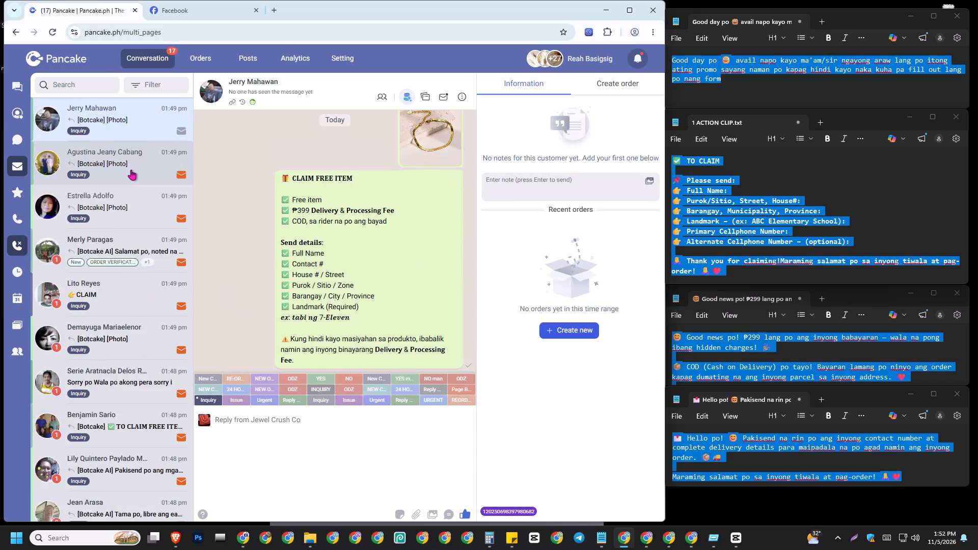
Send the TO CLAIM form to the 01:49 pm Holy Saint customer who wrote CLAIM.
left_click(123, 207)
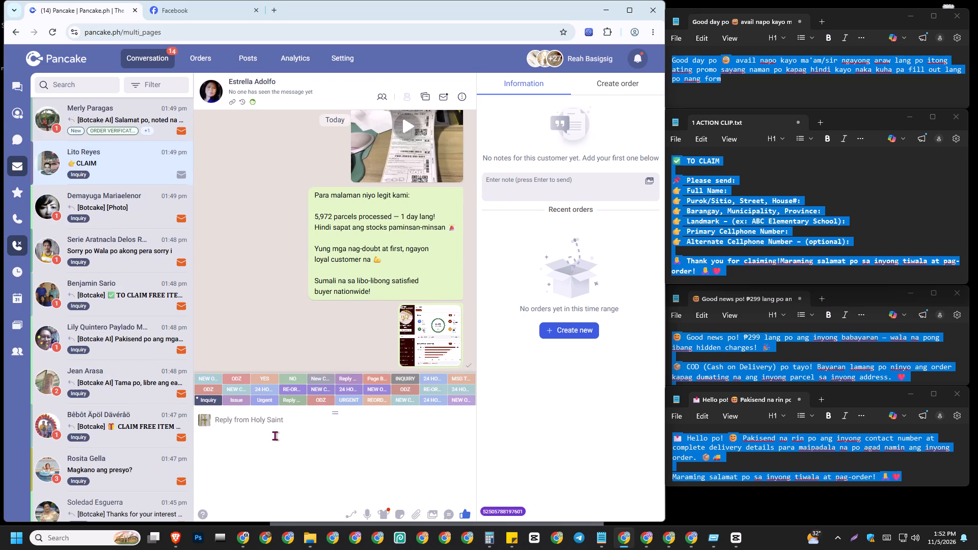
left_click(269, 447)
key("ctrl+v")
key("ctrl+Return")
Open more unread inquiries to mark them read, including the "Sorry po Wala po akong pera" message on Pure Fragrance Shop.
left_click(132, 256)
left_click(119, 223)
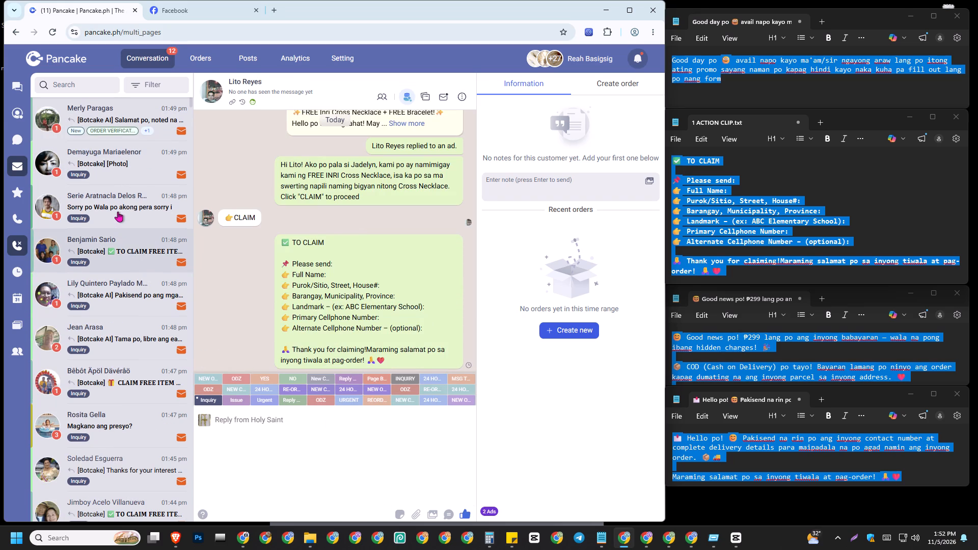
left_click(118, 211)
left_click(118, 214)
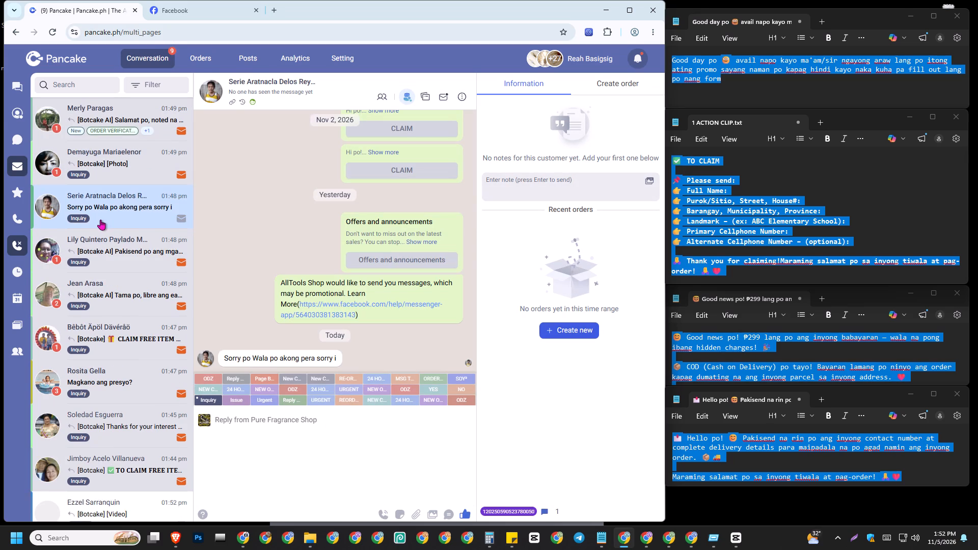
left_click(138, 169)
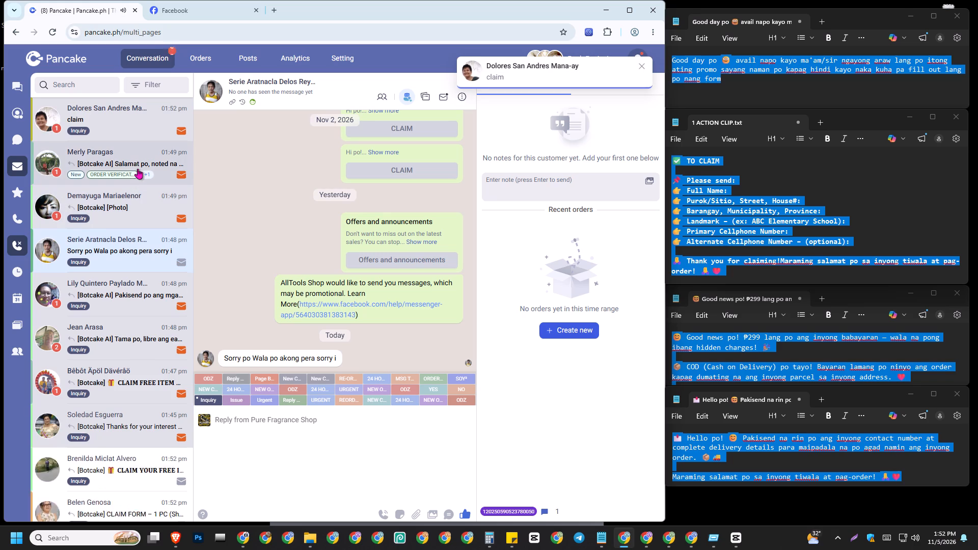
Reply with the TO CLAIM form to the newly arrived 01:52 pm inquiry that says claim.
left_click(141, 124)
left_click(269, 454)
key("ctrl+v")
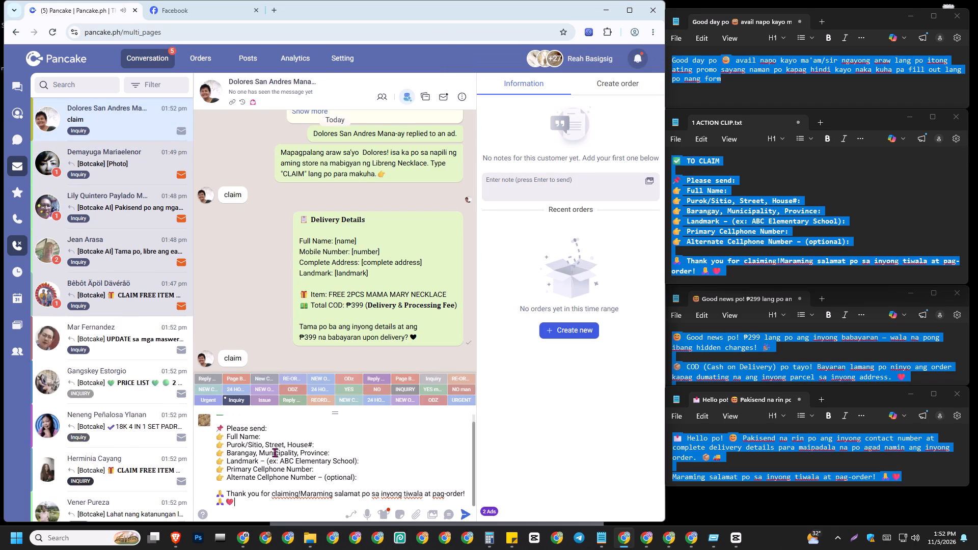
key("Return")
Open the remaining unread Botcake-answered inquiries from 01:47 to 01:49 pm to mark them read.
left_click(124, 270)
left_click(138, 256)
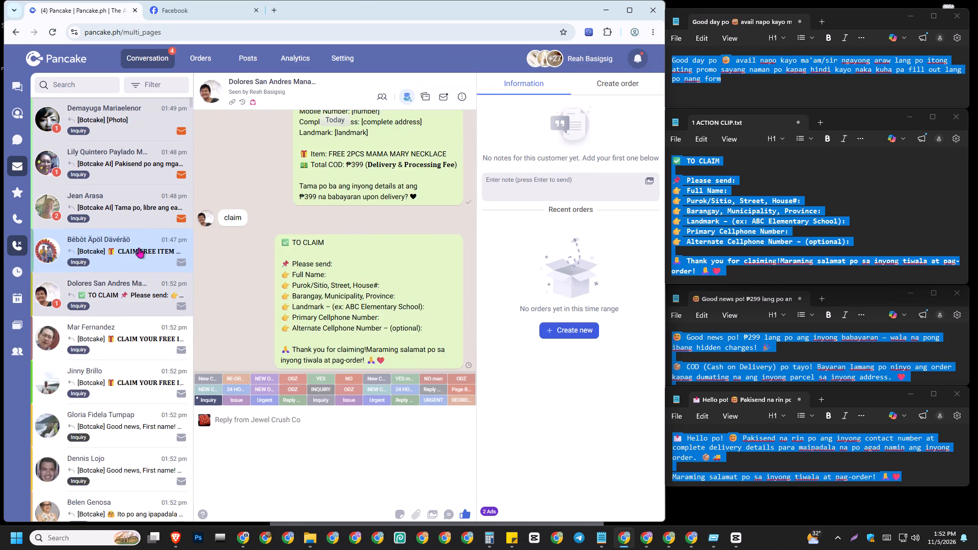
left_click(135, 207)
left_click(135, 175)
left_click(137, 124)
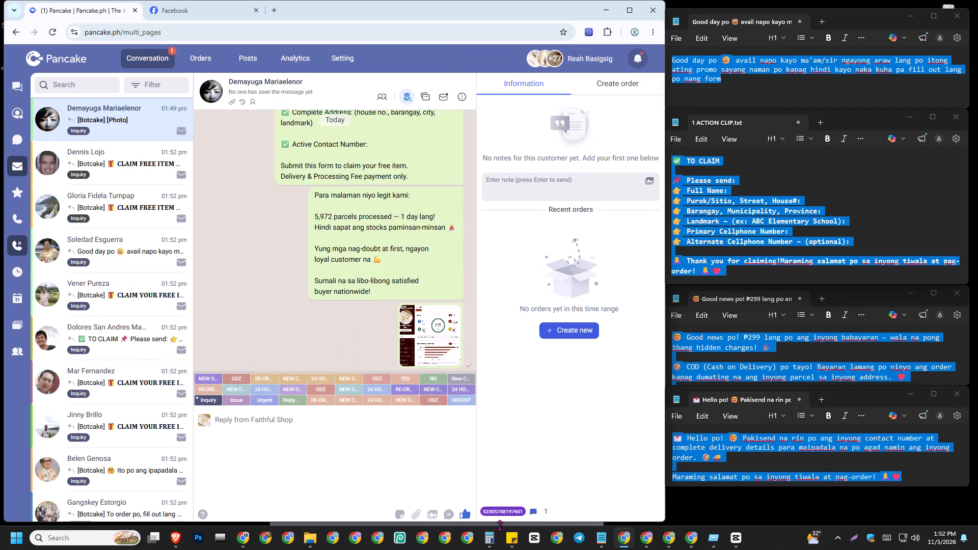
Switch to the other Pancake account's browser window and send the TO CLAIM form to the Cross & Grace PH CLAIM inquiry.
left_click(644, 539)
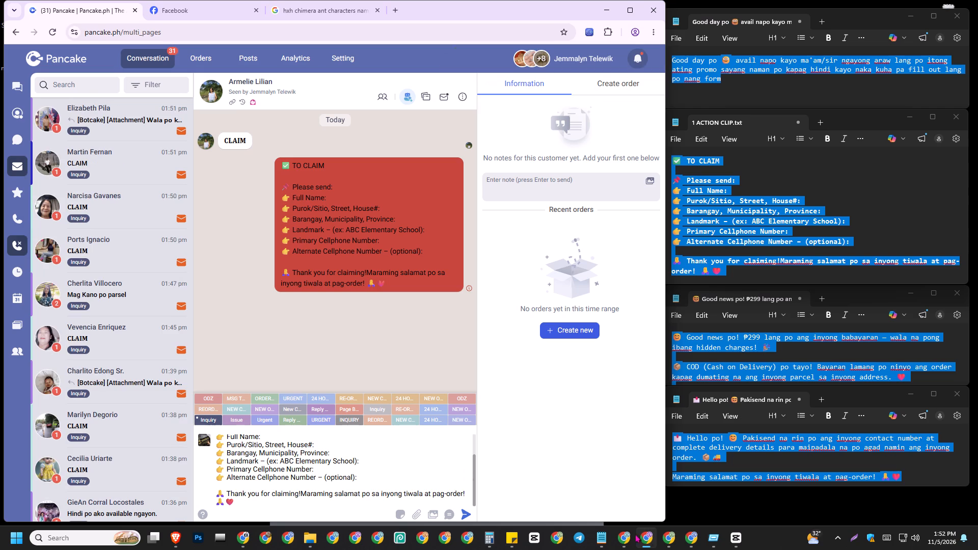
left_click(124, 165)
left_click(258, 455)
key("ctrl+v")
key("Return")
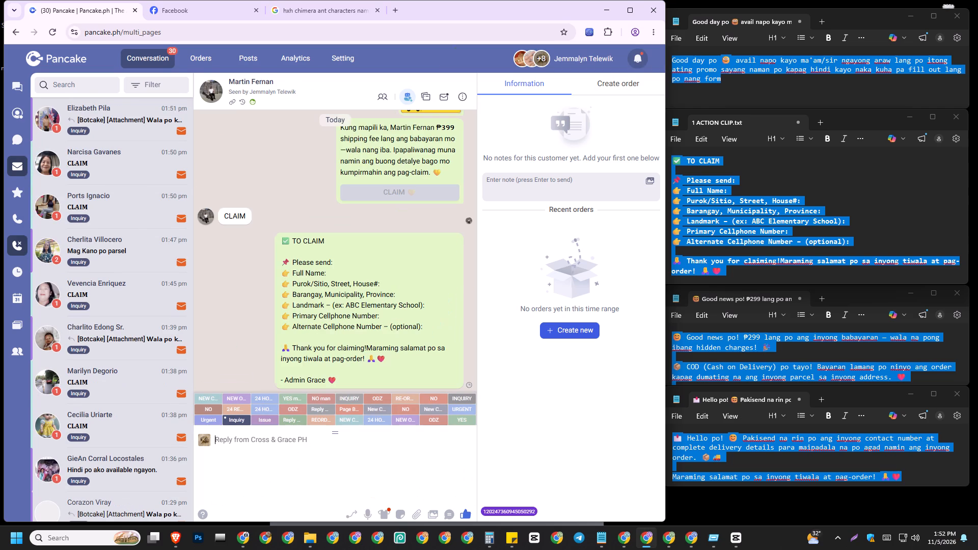
Send the TO CLAIM form to both unread Peaceful Luck Ph customers who wrote CLAIM at 01:50 pm.
left_click(129, 167)
left_click(215, 453)
key("ctrl+v")
key("Return")
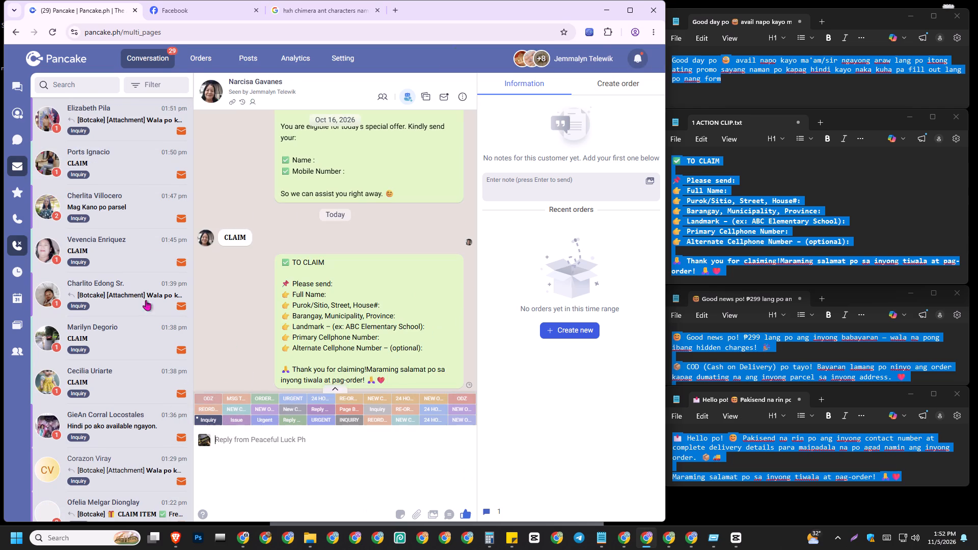
left_click(82, 173)
left_click(269, 446)
key("ctrl+v")
key("Return")
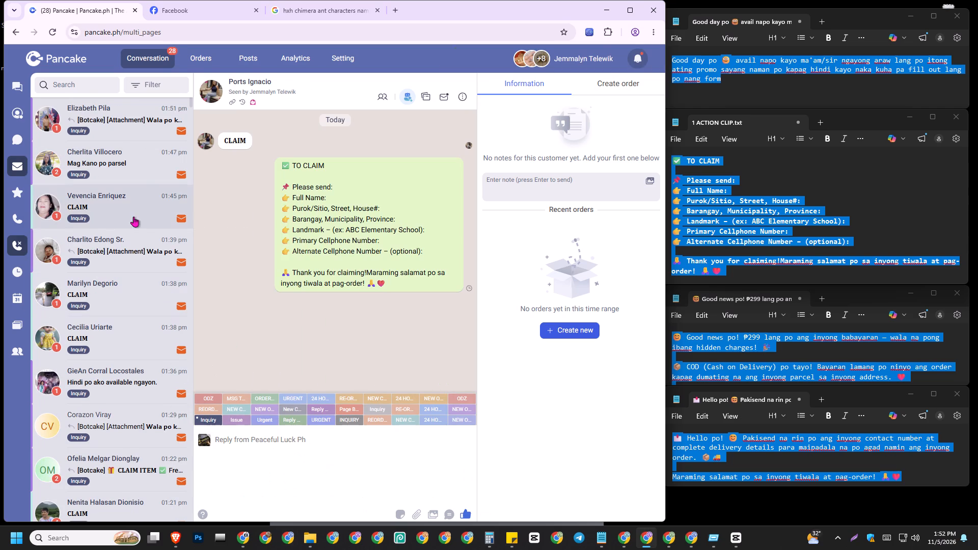
Open the Blessed Wall Cross PH inquiry "Mag Kano po parsel" and look up the page's product prices for an order.
left_click(137, 181)
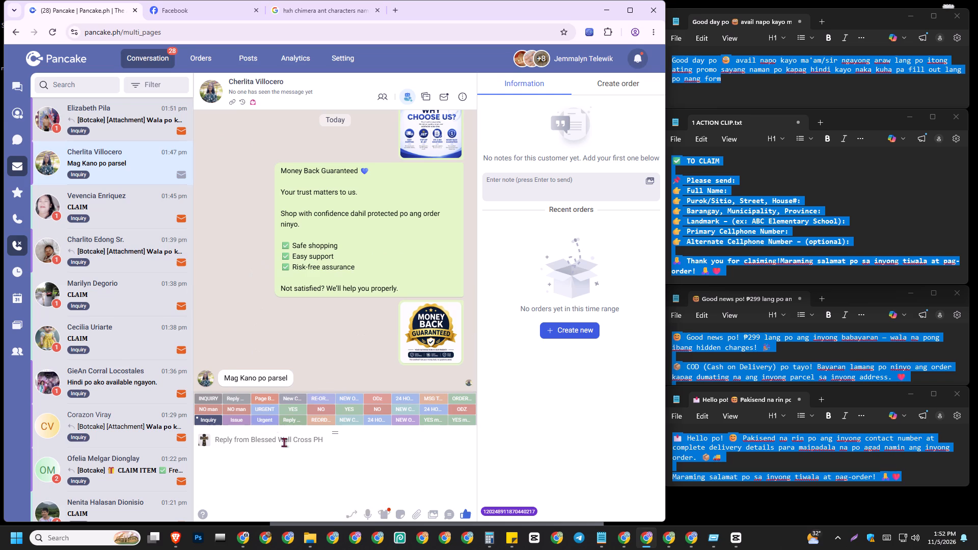
left_click(638, 86)
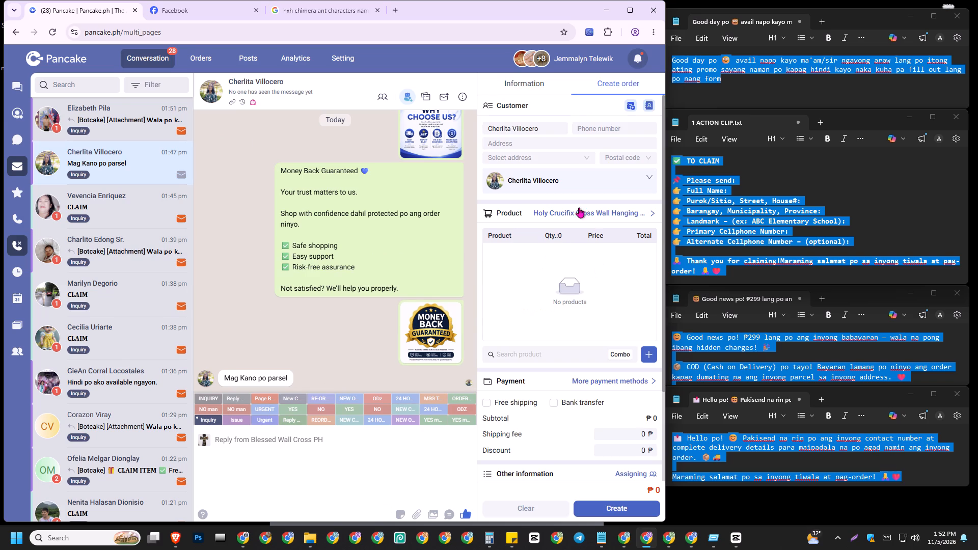
left_click(514, 353)
key("space")
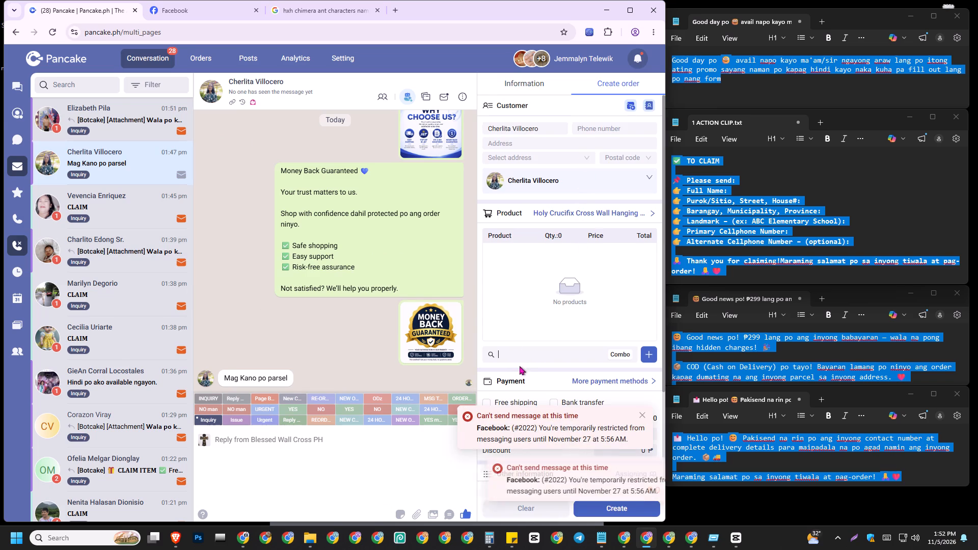
Answer the Blessed Wall Cross PH price question with the Good news price note, changing the amount to ₱399.
left_click(375, 460)
left_click(791, 349)
key("ctrl+a")
key("ctrl+c")
left_click(350, 455)
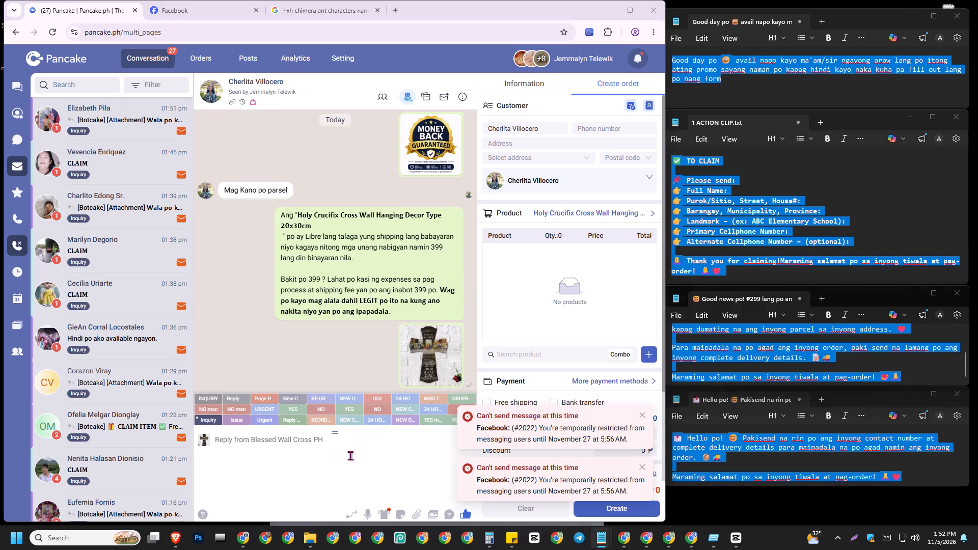
key("ctrl+v")
scroll(298, 450, "up", 8)
left_click(283, 439)
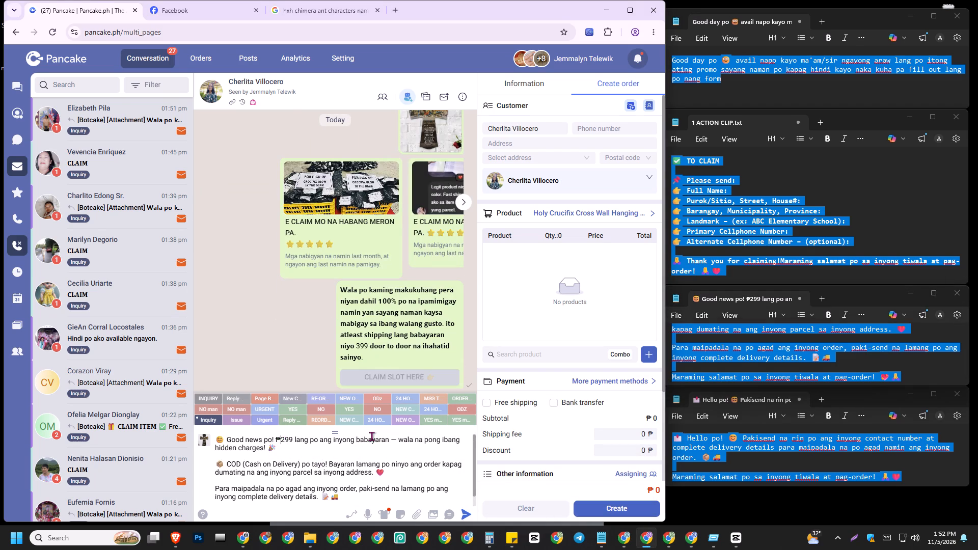
key("Right")
key("BackSpace")
key("3")
key("Return")
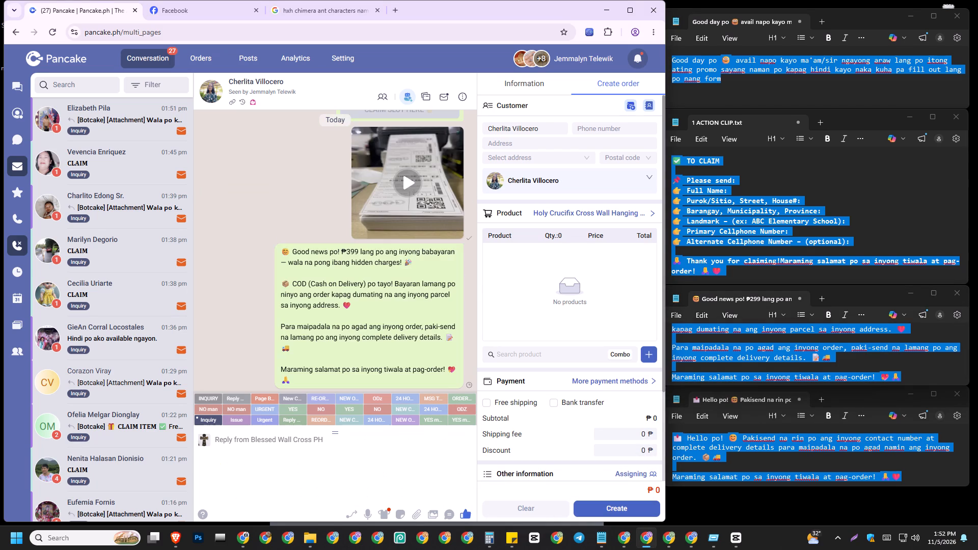
Open the Peaceful Luck Ph CLAIM inquiry from 01:38 pm, recopy the TO CLAIM form from its note and send it.
left_click(118, 234)
left_click(747, 216)
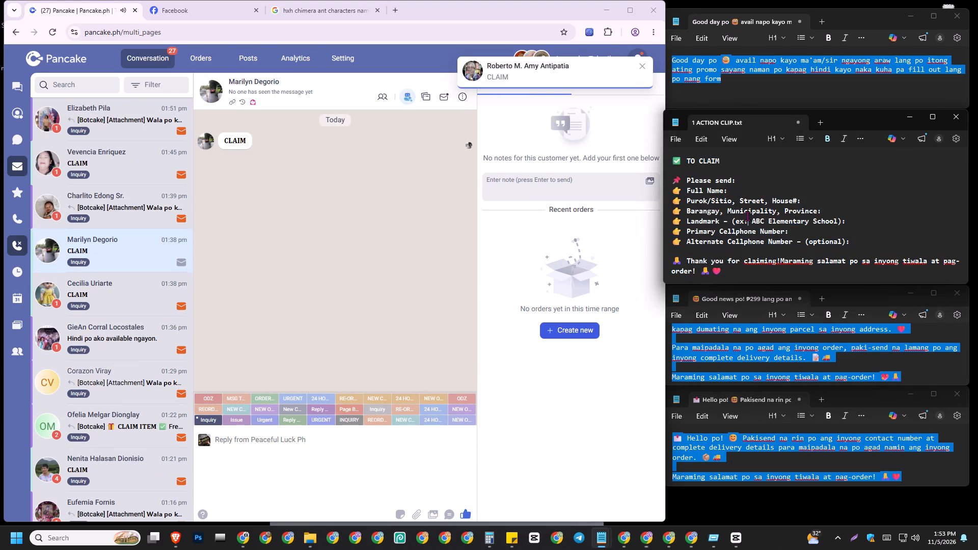
key("ctrl+a")
key("ctrl+c")
key("ctrl+c")
left_click(275, 478)
key("ctrl+v")
key("Return")
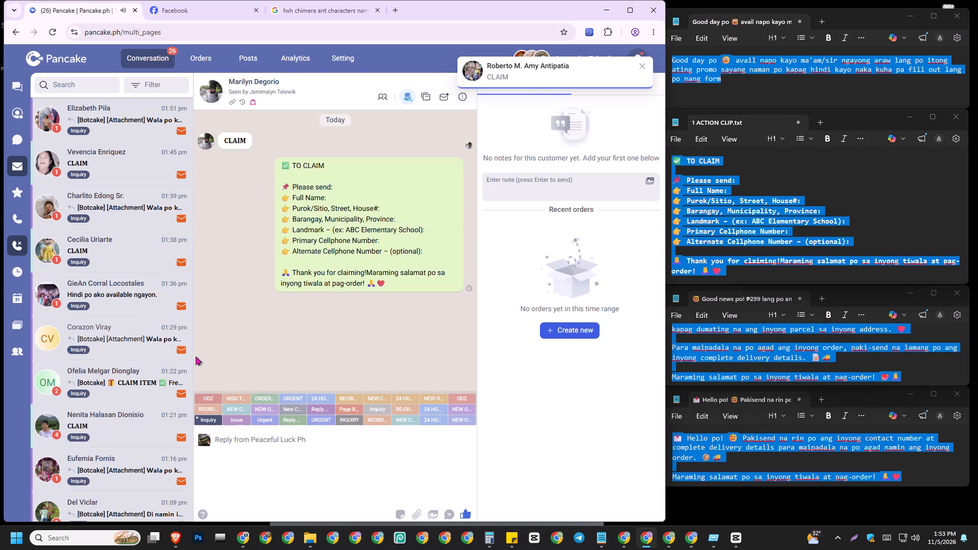
Send the TO CLAIM form to the other 01:38 pm and the 01:45 pm Peaceful Luck Ph CLAIM inquiries.
left_click(117, 258)
left_click(264, 466)
key("ctrl+v")
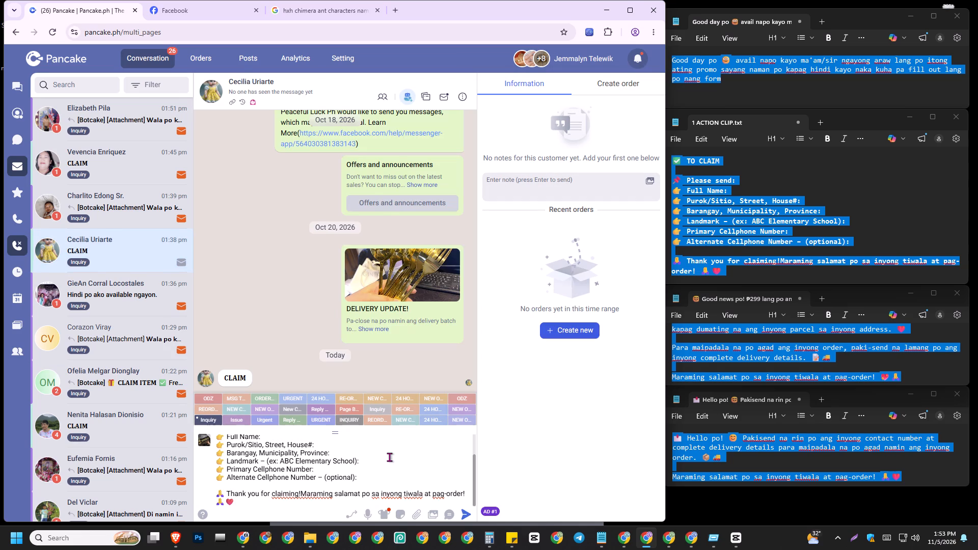
key("Return")
left_click(129, 166)
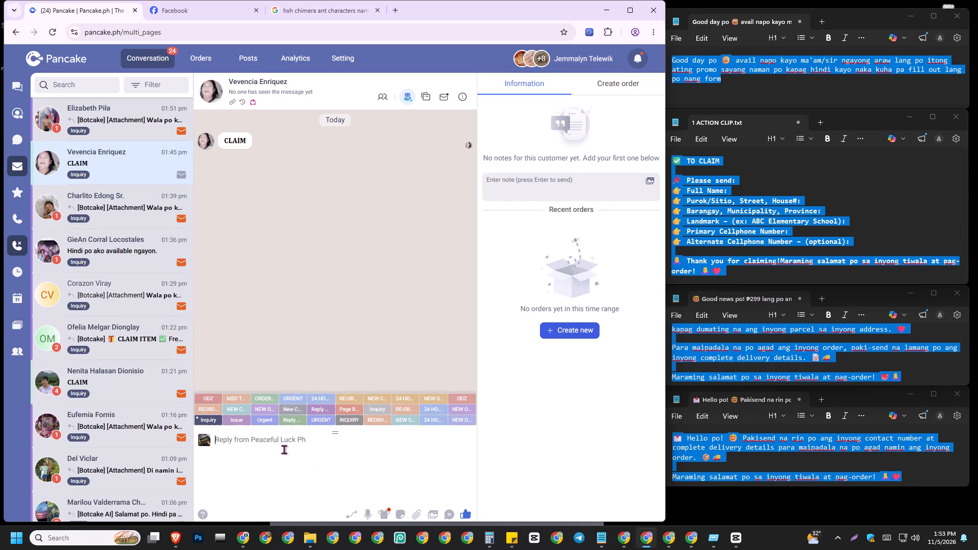
left_click(284, 450)
key("ctrl+v")
key("Return")
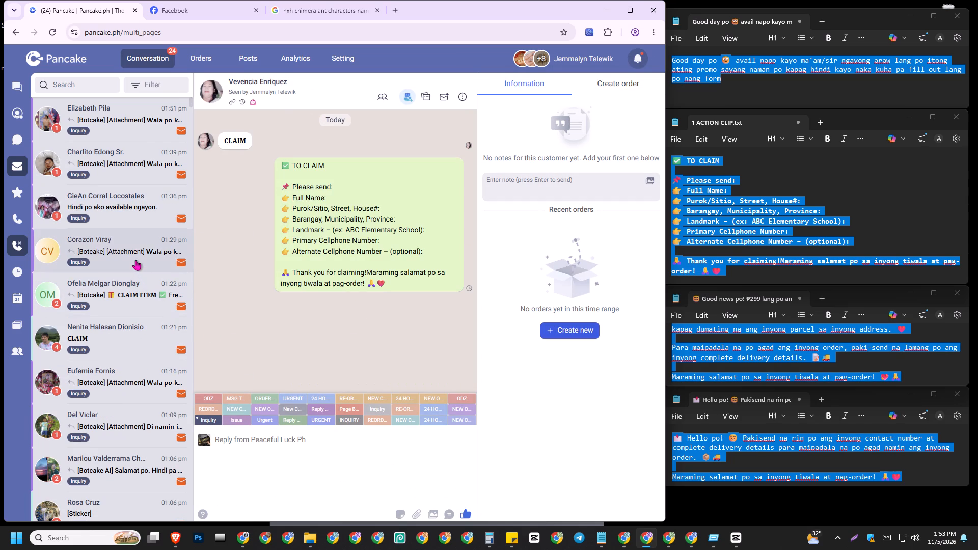
Find the 01:21 pm Peaceful Luck Ph inquiry with repeated CLAIM messages and reply with the TO CLAIM form.
scroll(138, 245, "up", 6)
scroll(127, 250, "down", 2)
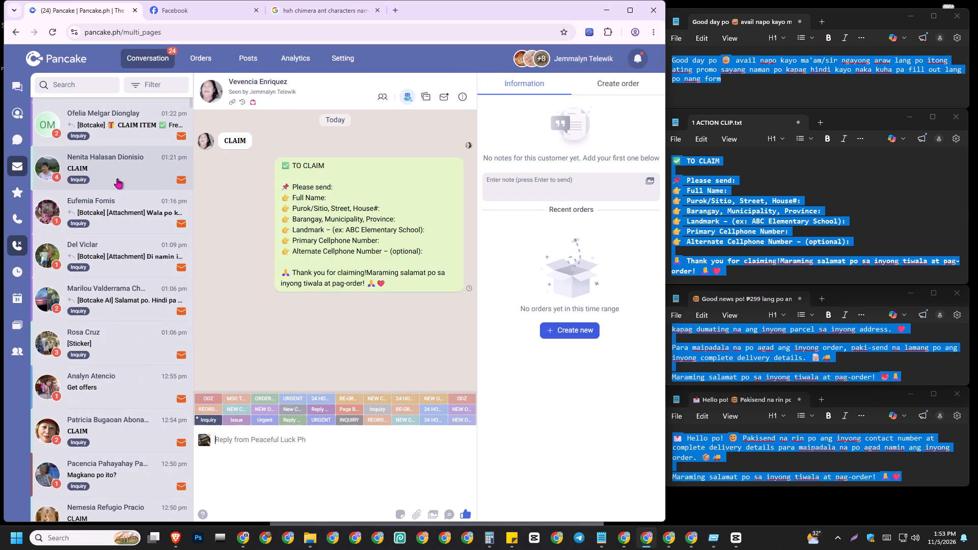
left_click(117, 178)
left_click_drag(248, 477, 252, 477)
key("ctrl+v")
key("Return")
Answer the Sakura Luxe Jewelry Co. "Get offers" inquiry with the Good day po promo note asking customers to fill out the form.
left_click(115, 339)
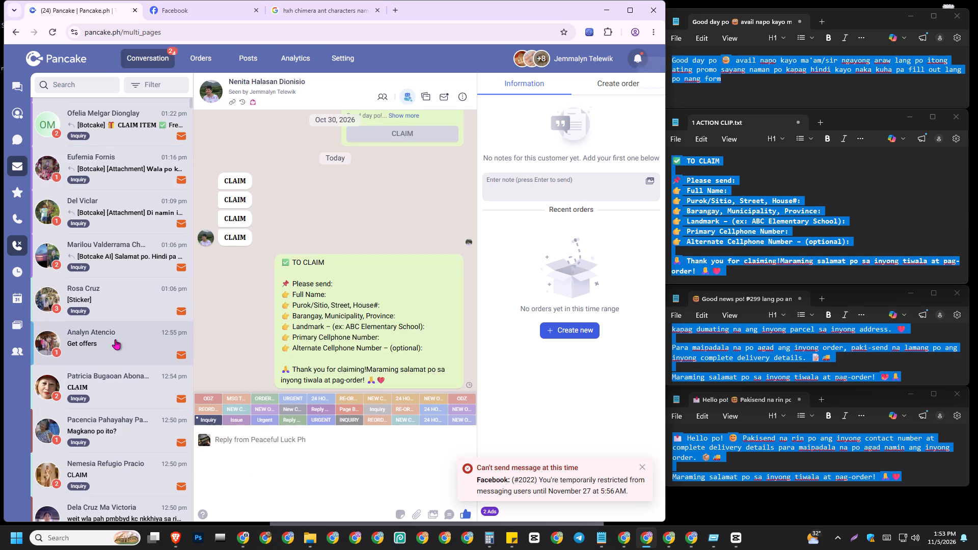
left_click(751, 82)
key("ctrl+a")
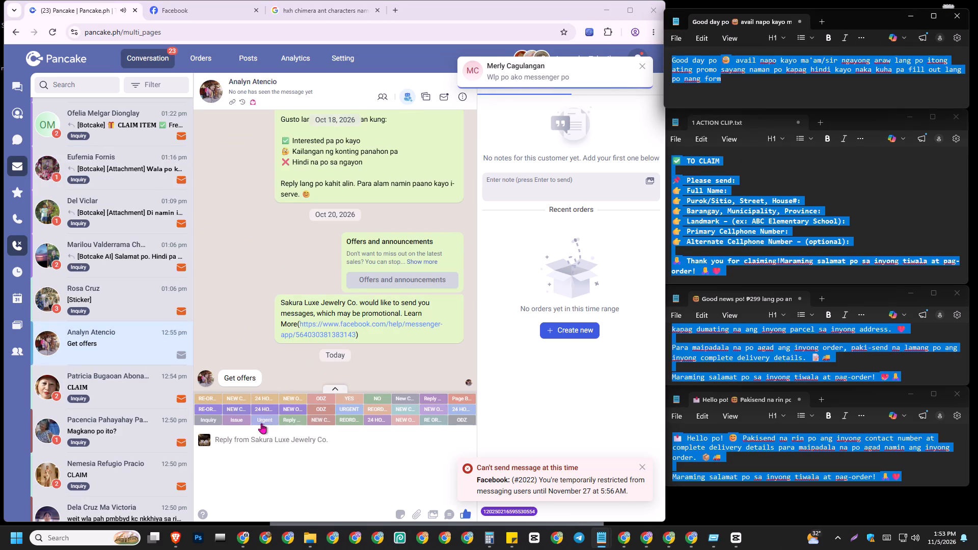
left_click(785, 78)
key("ctrl+a")
key("ctrl+c")
key("ctrl+c")
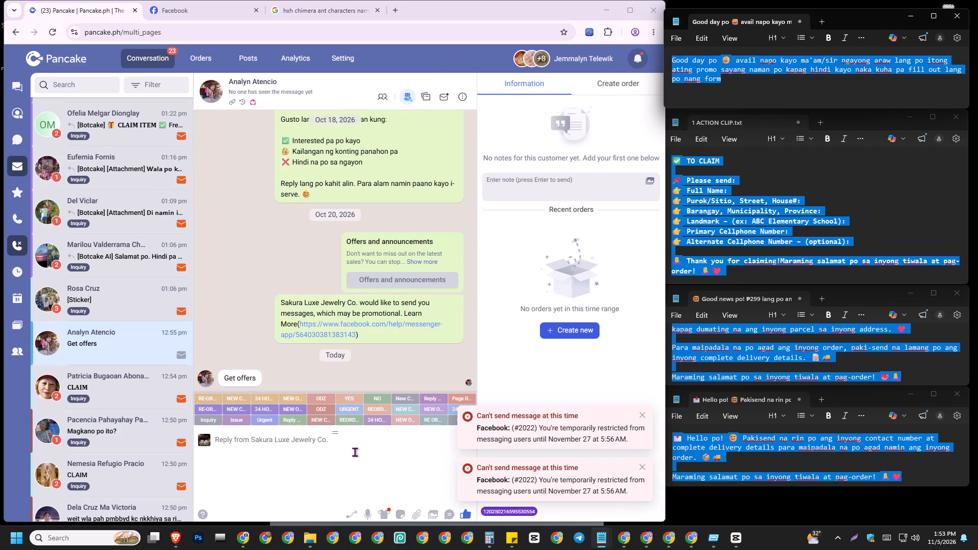
left_click(348, 452, "ctrl")
key("ctrl+v")
key("Return")
Open the 12:54 pm Peaceful Luck Ph CLAIM inquiry, copy the TO CLAIM form again and send it as the reply.
left_click(135, 348)
left_click(755, 219)
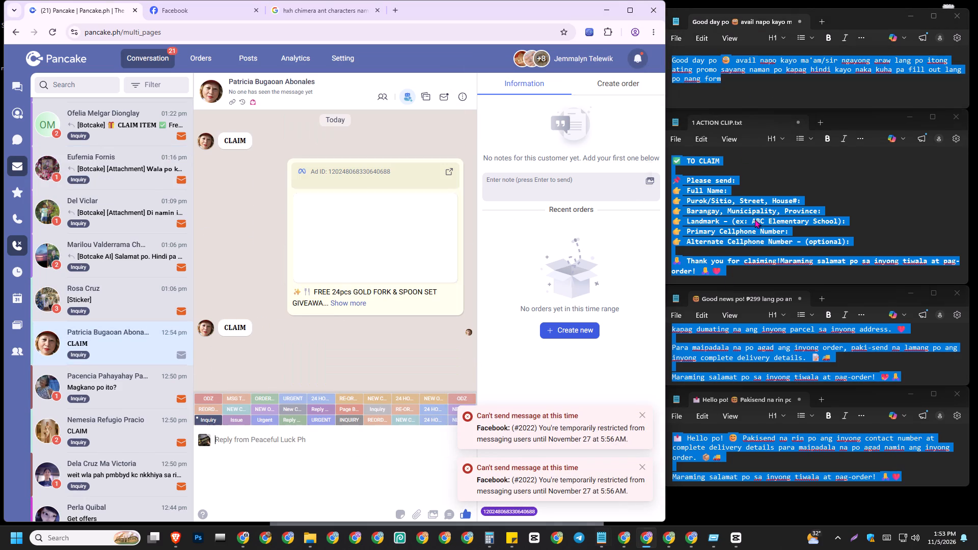
key("ctrl+a")
key("ctrl+c")
key("ctrl+c")
left_click_drag(330, 477, 341, 474, "ctrl")
key("ctrl+v")
key("Return")
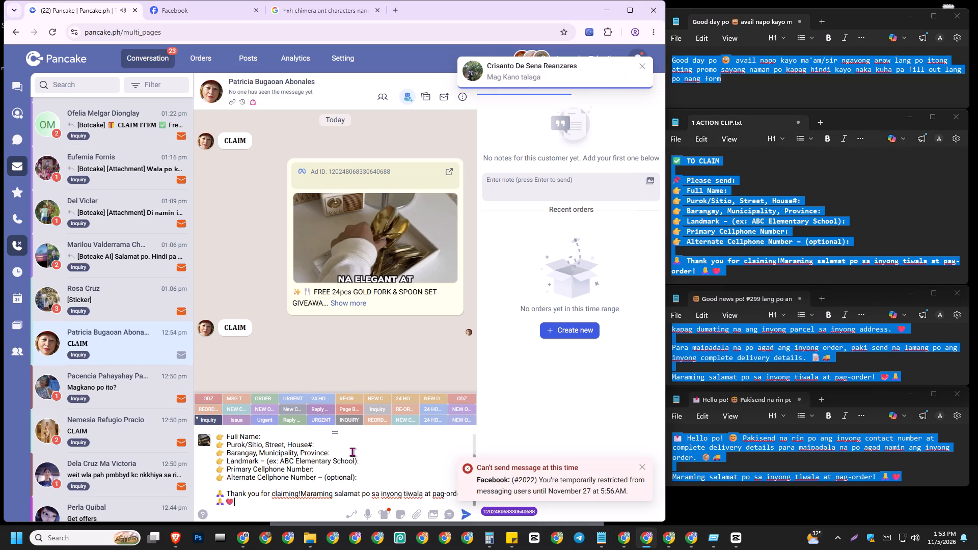
Open the 12:50 pm Prestige Jewelry Hub "Magkano po ito?" inquiry and look up the product's price through its order form.
left_click(157, 346)
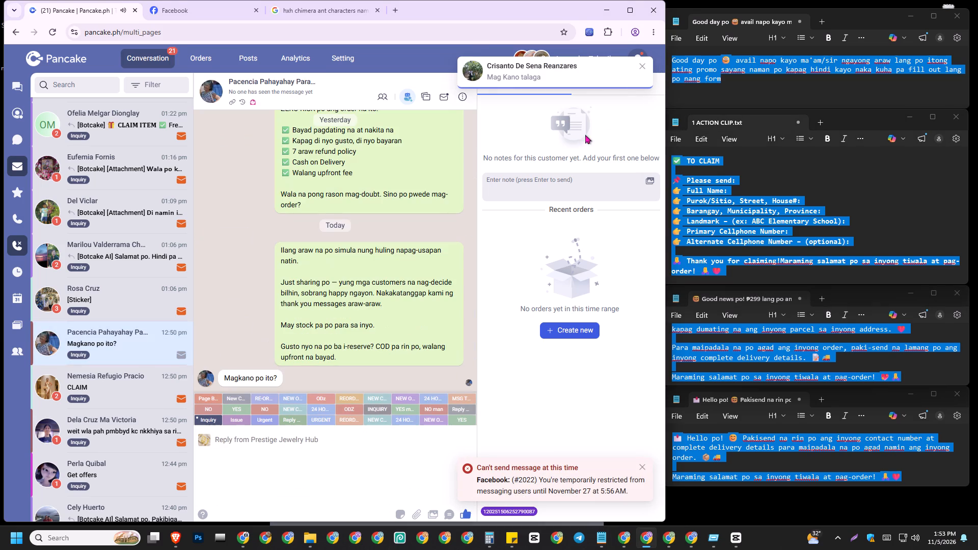
left_click(663, 80)
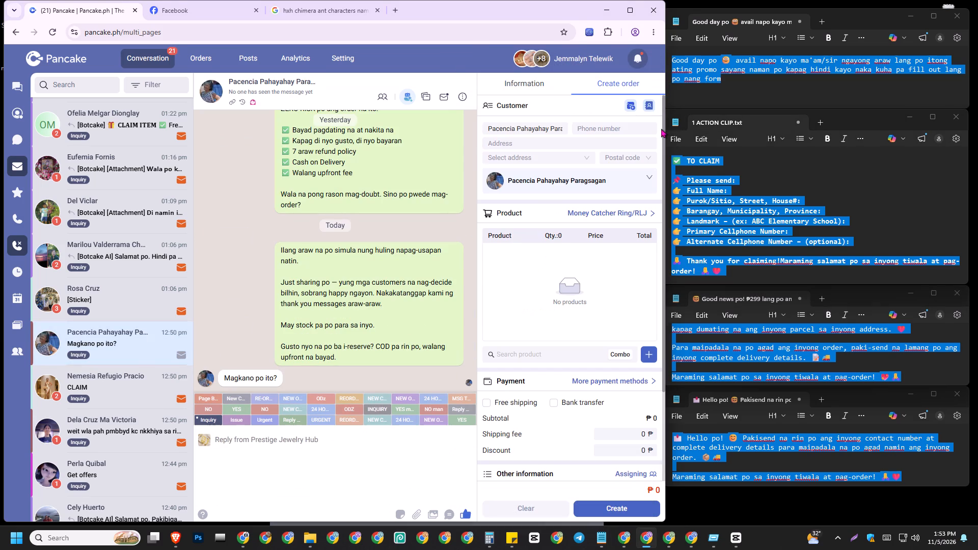
double_click(566, 363)
key("space")
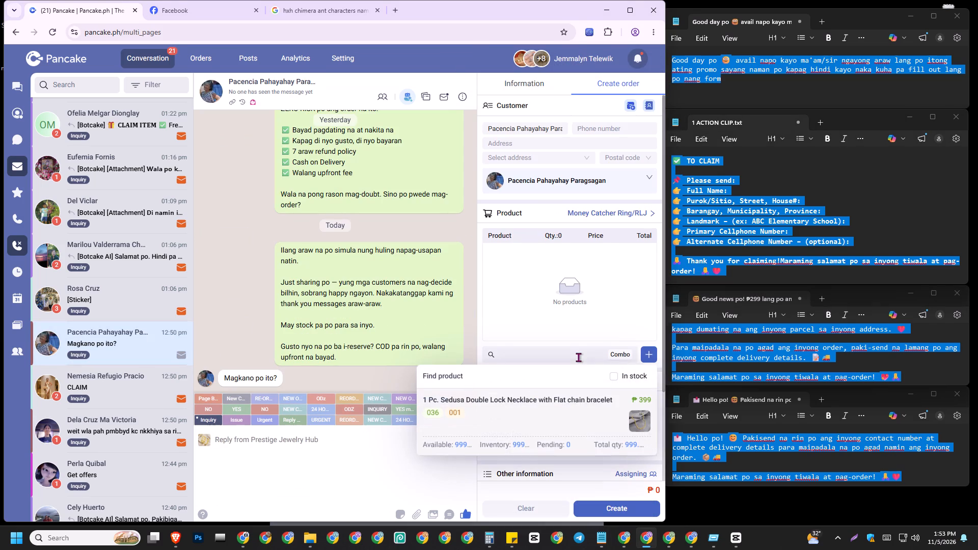
Reply to the "Magkano po ito?" inquiry with the Good news po note, changing its price to ₱399.
left_click(785, 345)
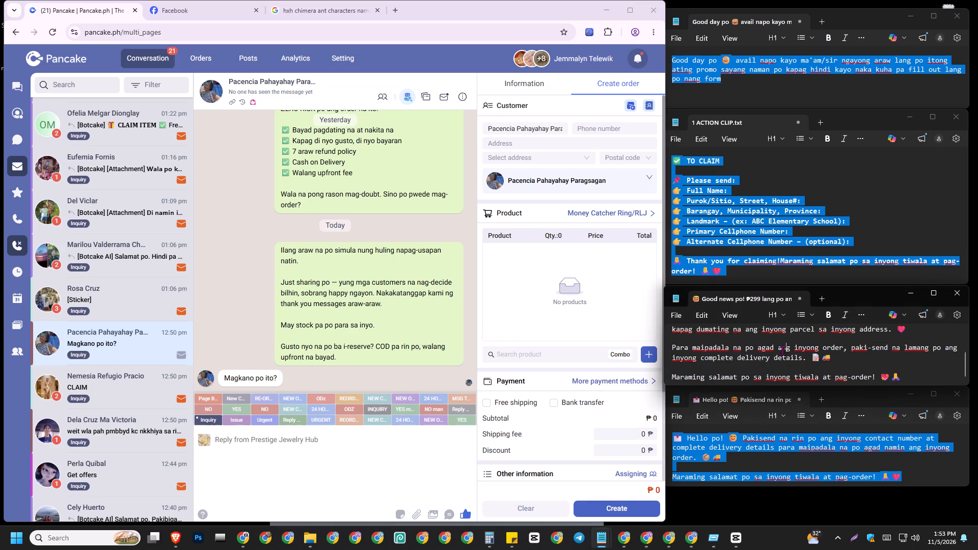
key("ctrl+a")
key("ctrl+c")
left_click(254, 476)
key("ctrl+v")
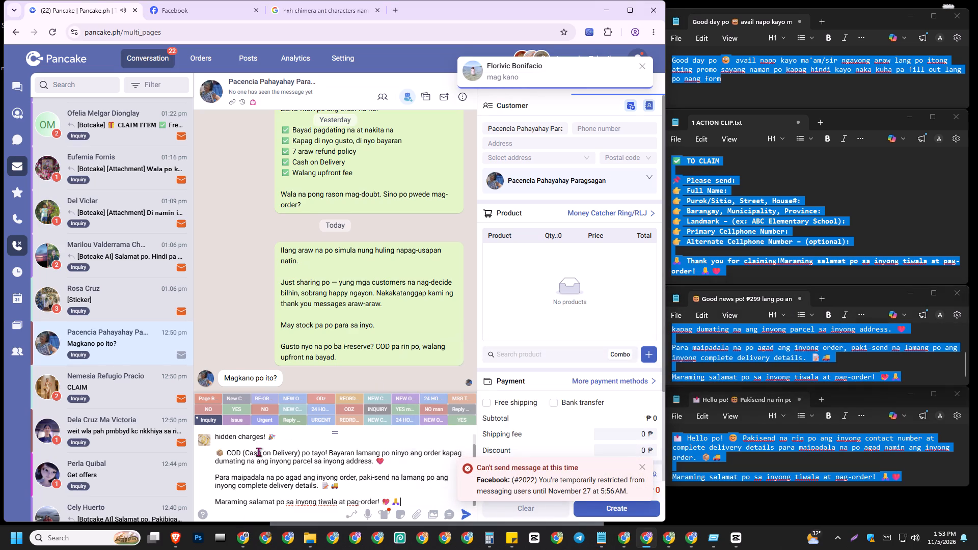
scroll(261, 441, "up", 7)
left_click(291, 437)
left_click(285, 439)
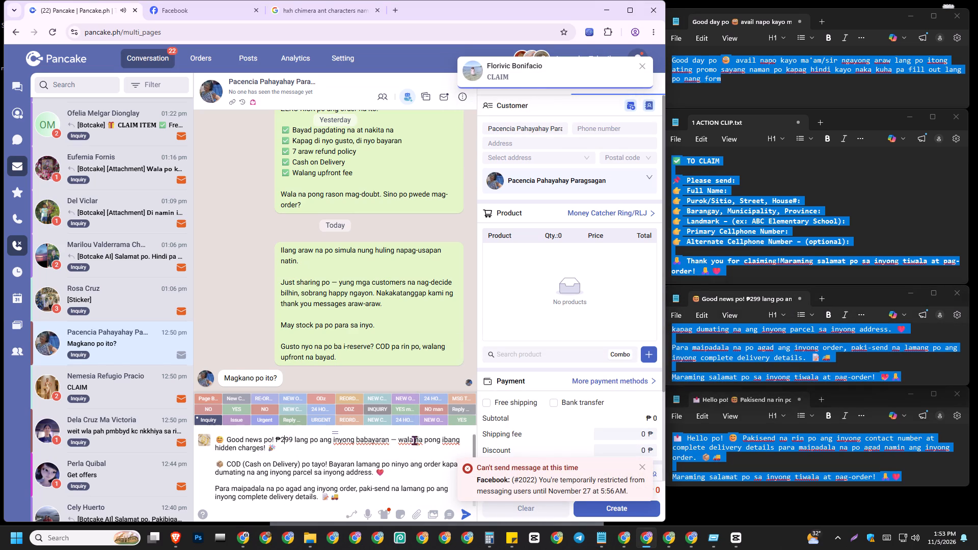
key("BackSpace")
key("3")
key("Return")
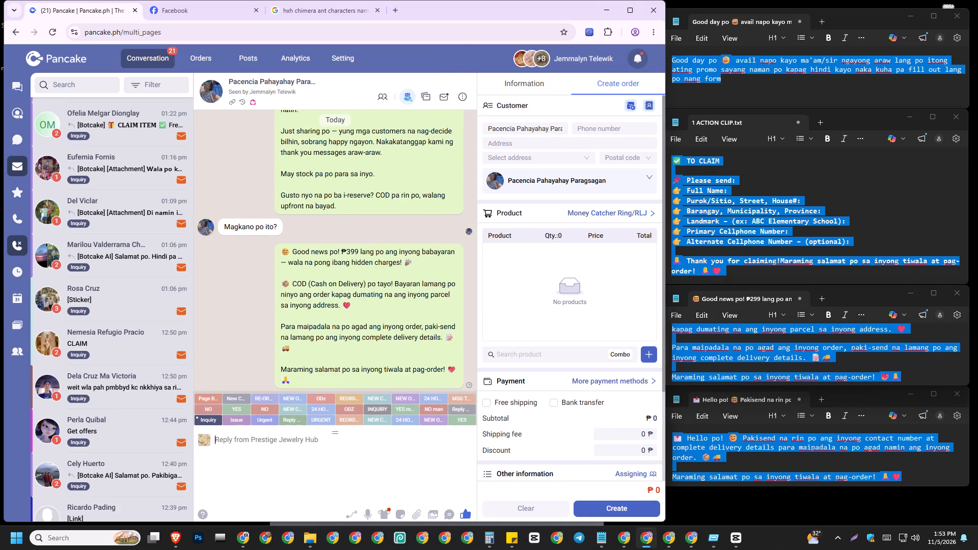
Go through the unread Botcake-answered inquiries from 01:06 to 01:22 pm and the 01:06 pm sticker inquiry without replying.
left_click(128, 213)
left_click(110, 245)
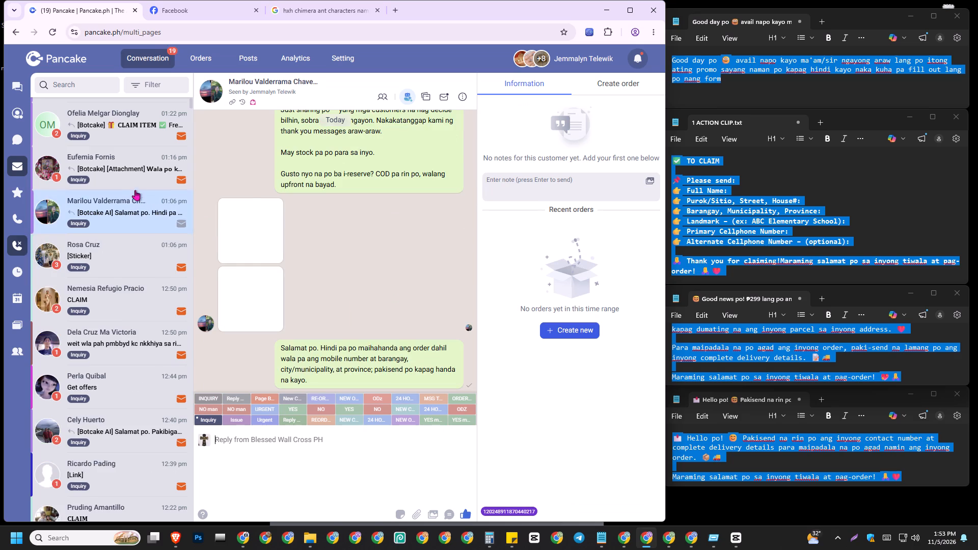
left_click(126, 164)
left_click(127, 124)
left_click(124, 185)
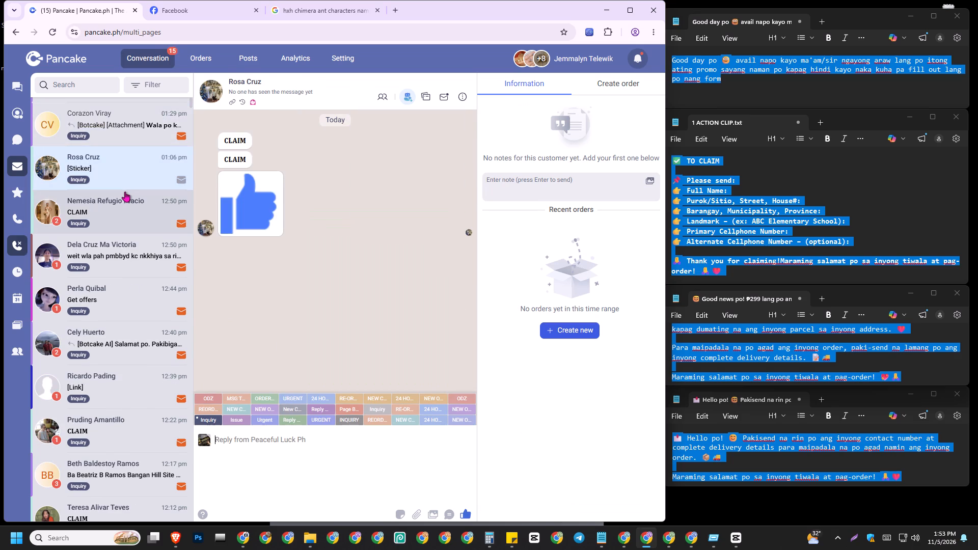
Open the 12:50 pm Peaceful Luck Ph CLAIM inquiry, copy the TO CLAIM form and send it as the reply.
left_click(125, 191)
left_click(132, 176)
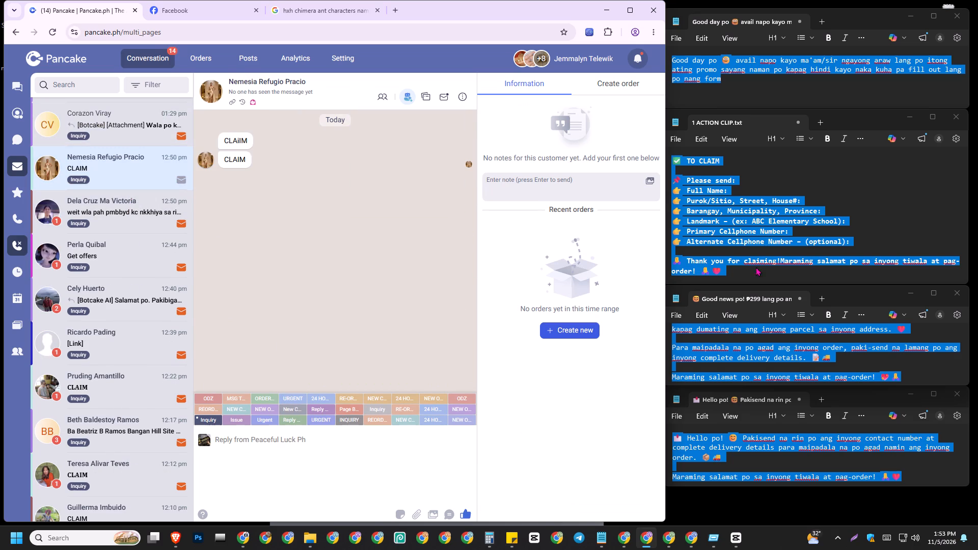
left_click(799, 232)
key("ctrl+a")
key("ctrl+c")
left_click(279, 496)
key("ctrl+v")
key("Return")
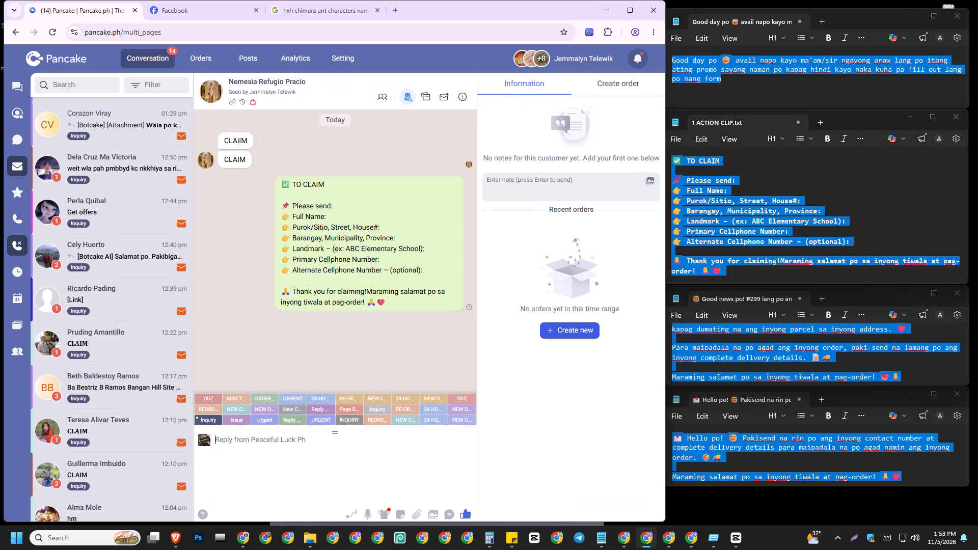
Open the 12:44 pm Aurora Jewelry Co "Get offers" inquiry.
left_click(150, 216)
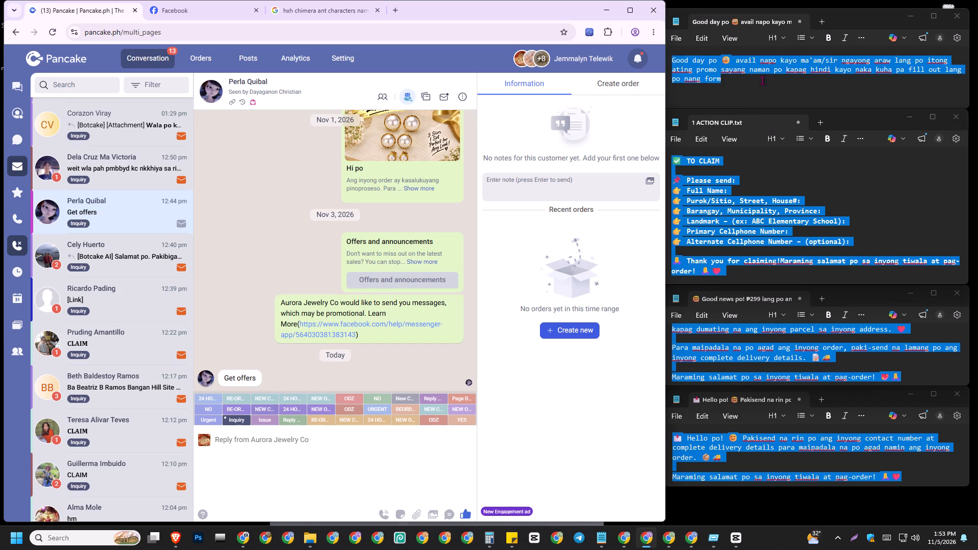
Copy the Good day po promo note and send it as the reply to the Aurora Jewelry Co "Get offers" inquiry.
left_click(762, 80)
key("ctrl+a")
key("ctrl+c")
left_click(279, 459)
key("ctrl+v")
key("Return")
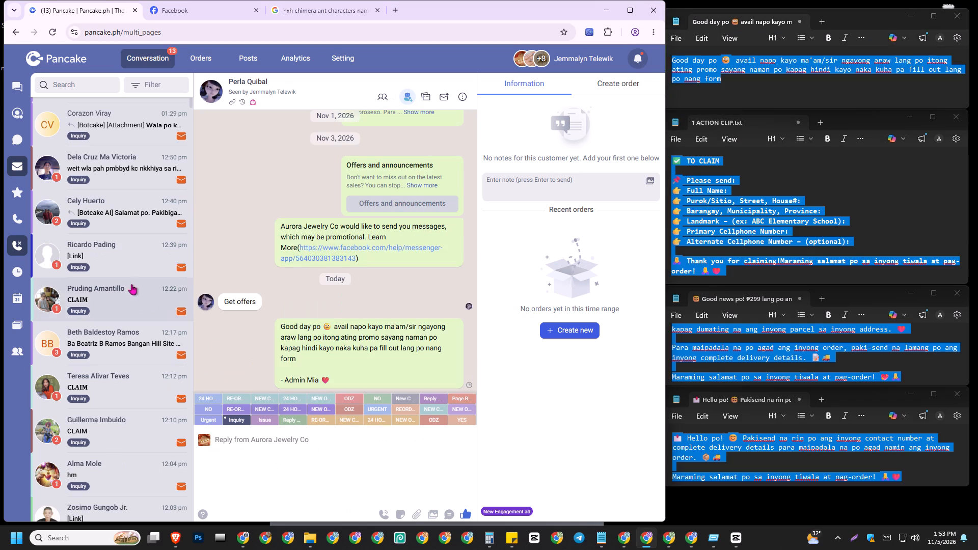
Open the 12:39 pm link inquiry without replying.
left_click(131, 253)
Open the 12:22 pm Peaceful Luck Ph CLAIM inquiry, copy the TO CLAIM form and send it as the reply.
left_click(133, 304)
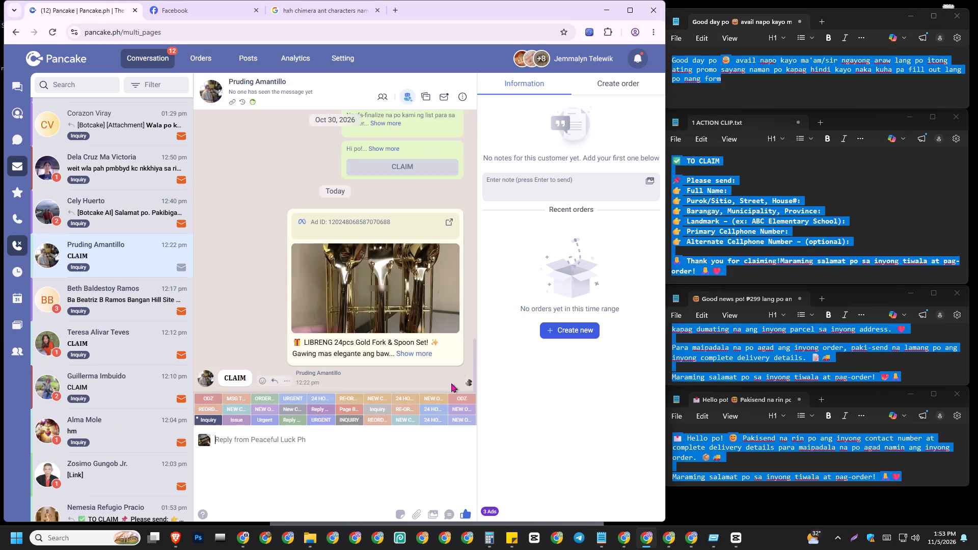
left_click(712, 251)
key("ctrl+a")
key("ctrl+c")
left_click(366, 433)
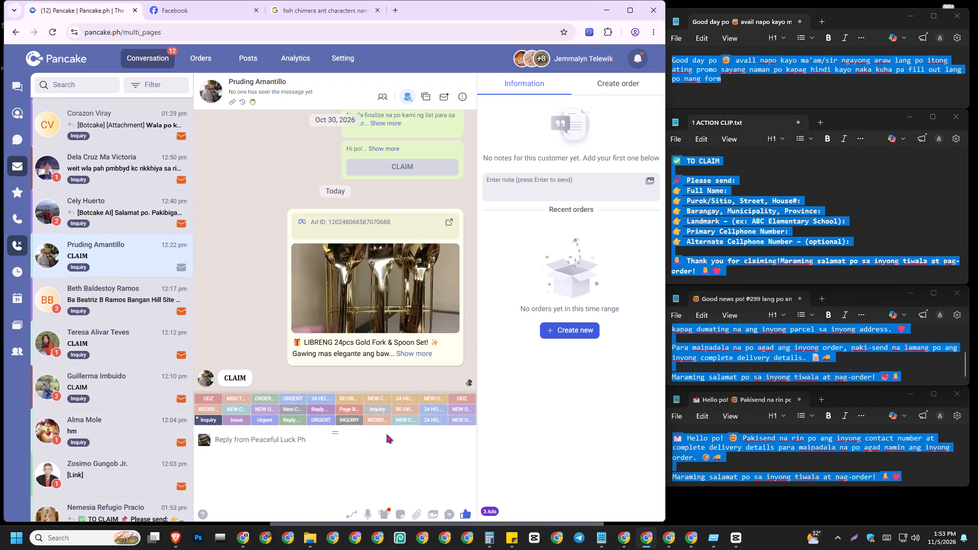
left_click(378, 450, "ctrl")
key("ctrl+v")
key("Return")
Open the 12:10 pm Prestige Jewelry Hub CLAIM inquiry without replying.
left_click(116, 344)
Open the 12:12 pm Peaceful Luck Ph CLAIM inquiry and send the copied TO CLAIM form as the reply.
left_click(114, 304)
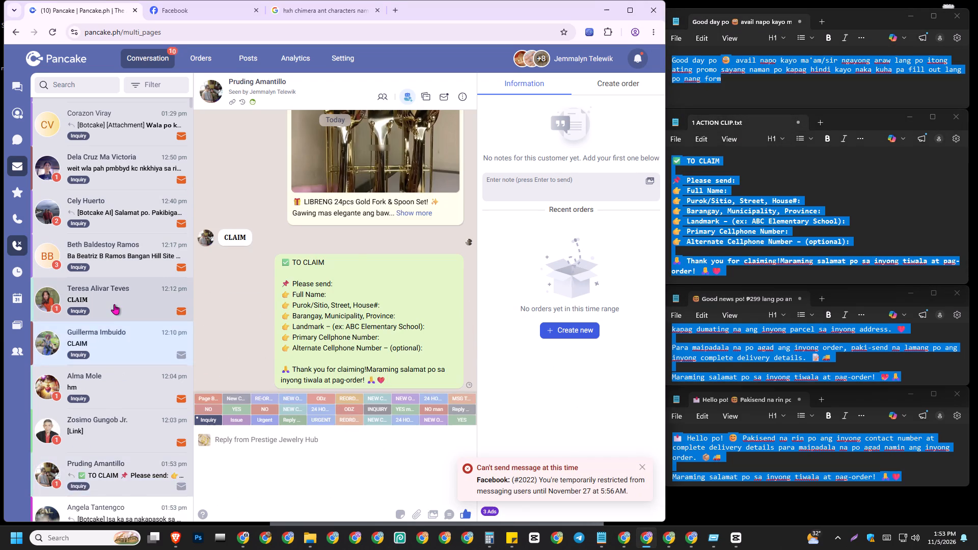
left_click(311, 489)
key("ctrl+v")
key("Return")
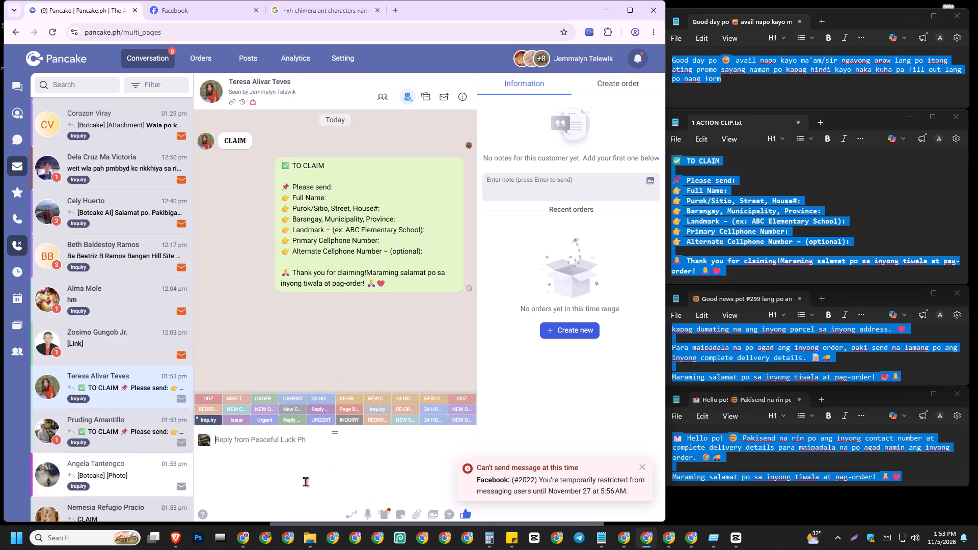
Open the 12:04 pm "hm" inquiry and look up the page's product prices in its order form.
left_click(122, 299)
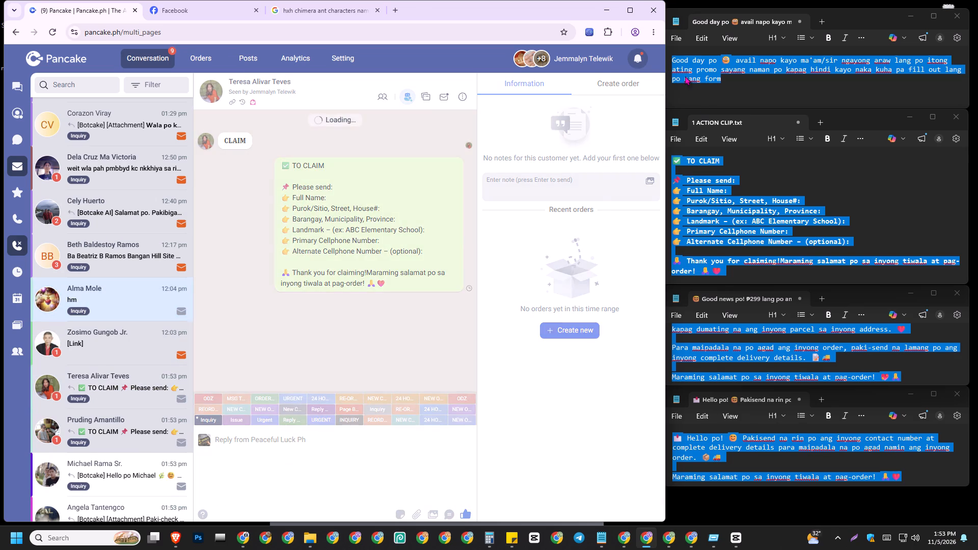
left_click(642, 78)
left_click(565, 352)
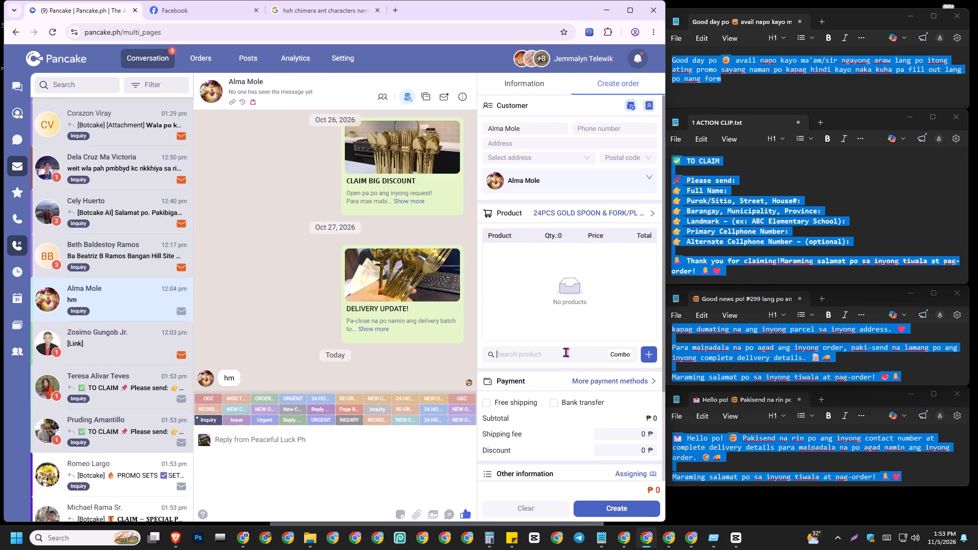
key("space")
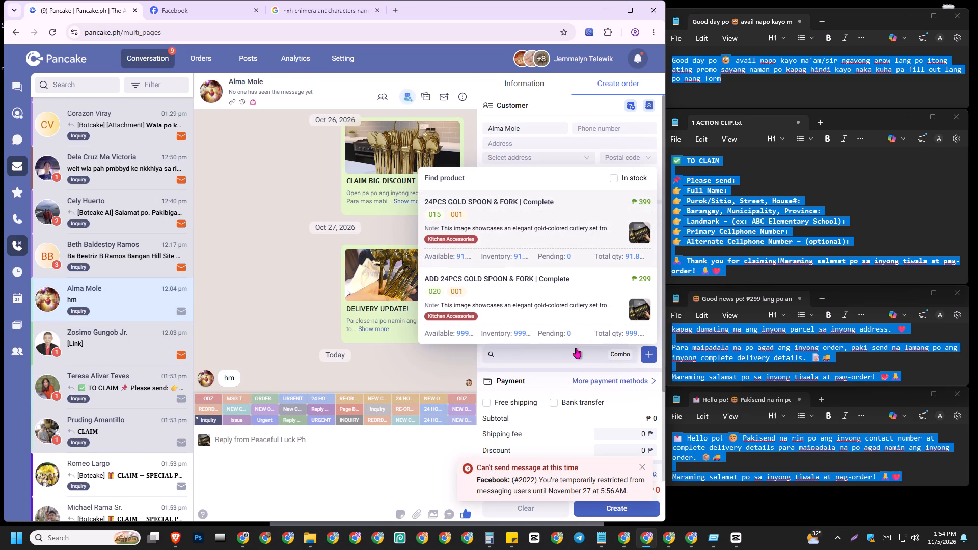
Reply to the "hm" inquiry with the Good news po note, changing its price to ₱399.
left_click(821, 346)
key("ctrl+a")
key("ctrl+c")
left_click(310, 464)
key("ctrl+v")
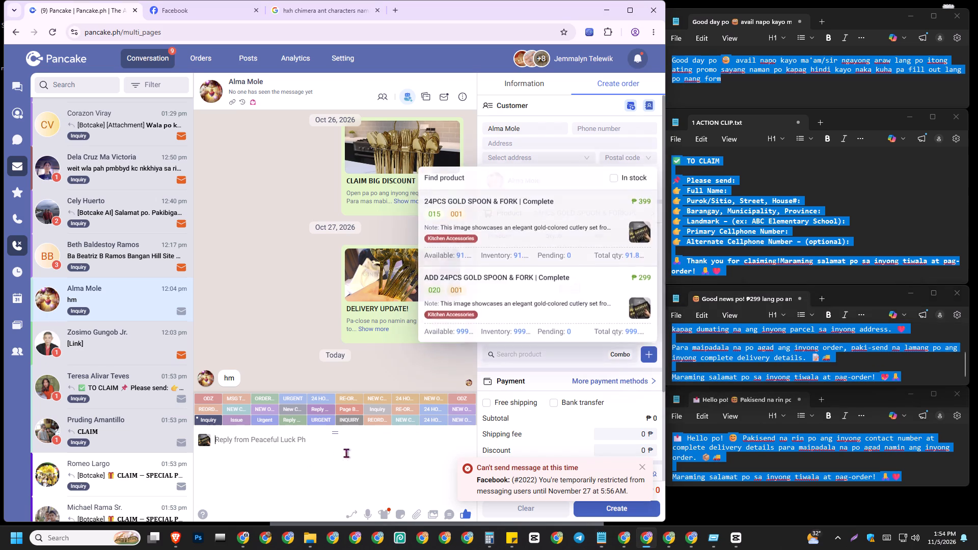
scroll(347, 450, "up", 4)
left_click(284, 439)
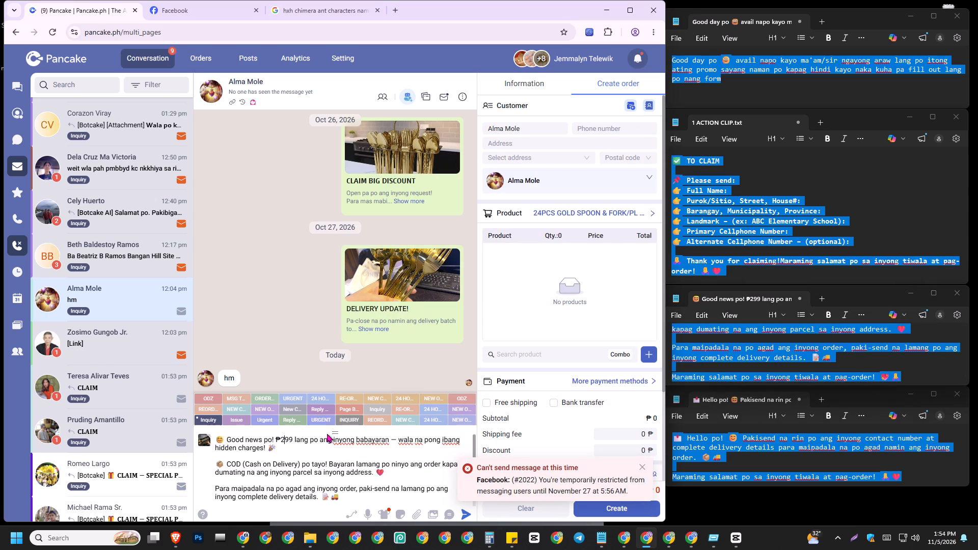
key("BackSpace")
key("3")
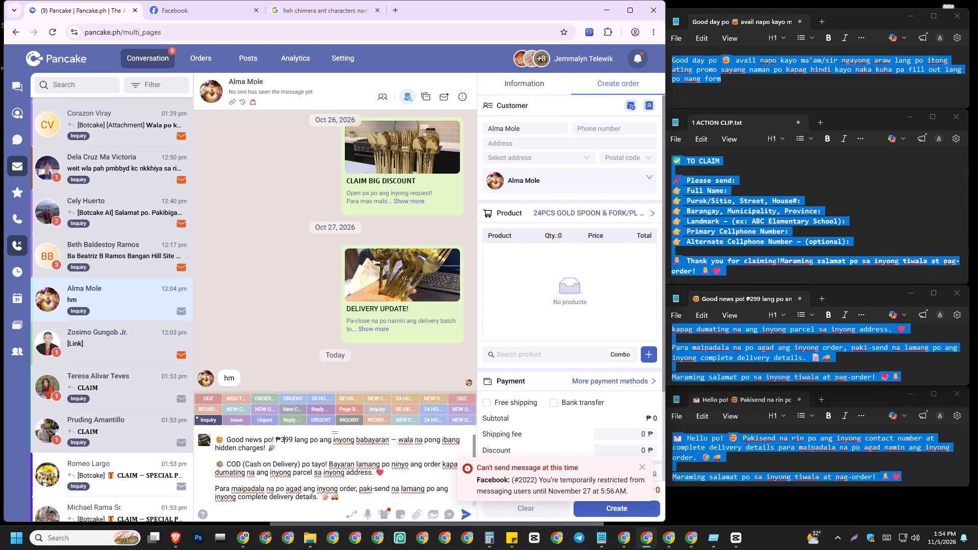
scroll(336, 459, "down", 4)
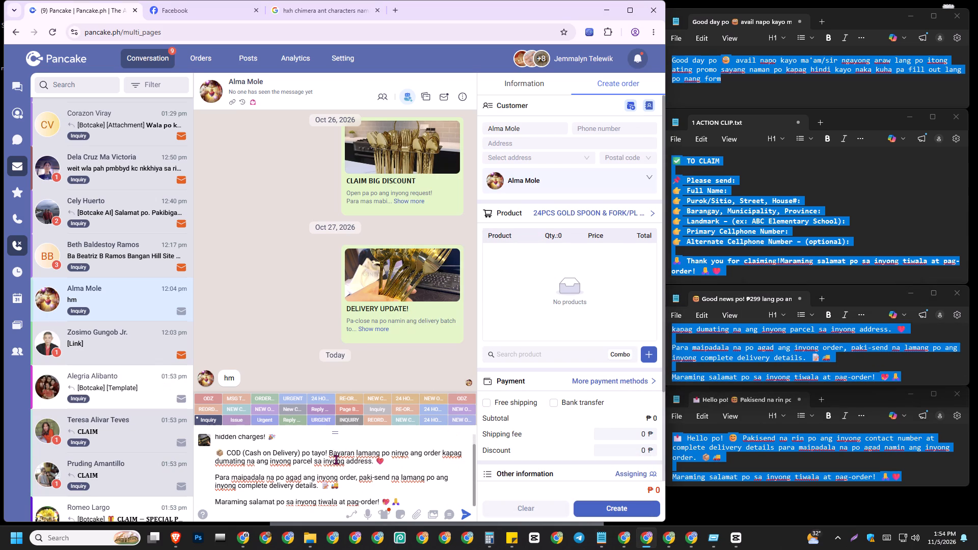
key("Return")
Open the 12:17 pm Blessed Wall Cross PH inquiry containing the customer's address.
left_click(117, 253)
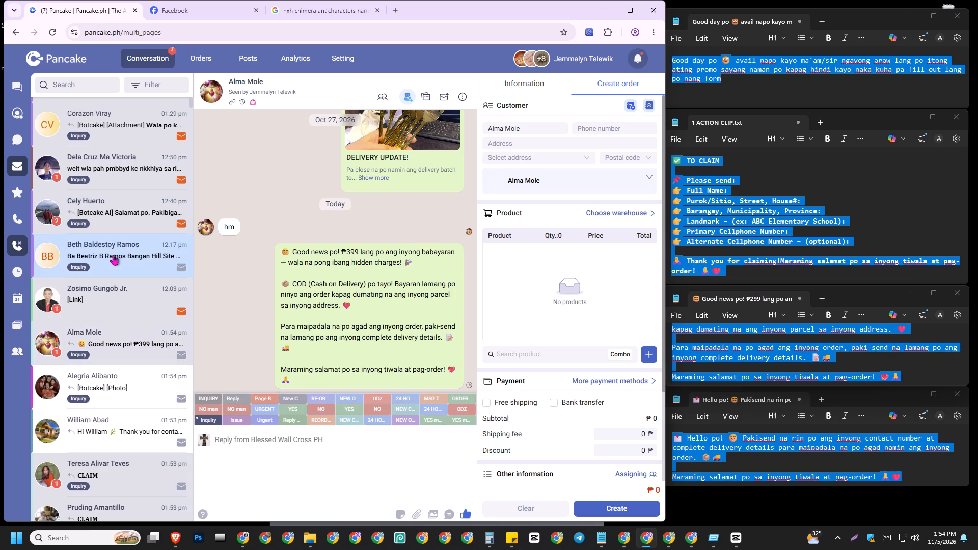
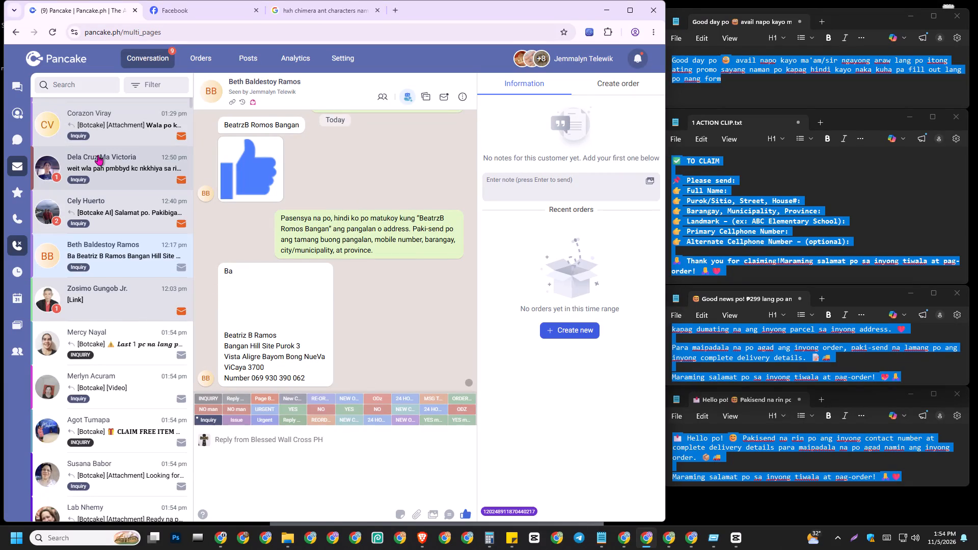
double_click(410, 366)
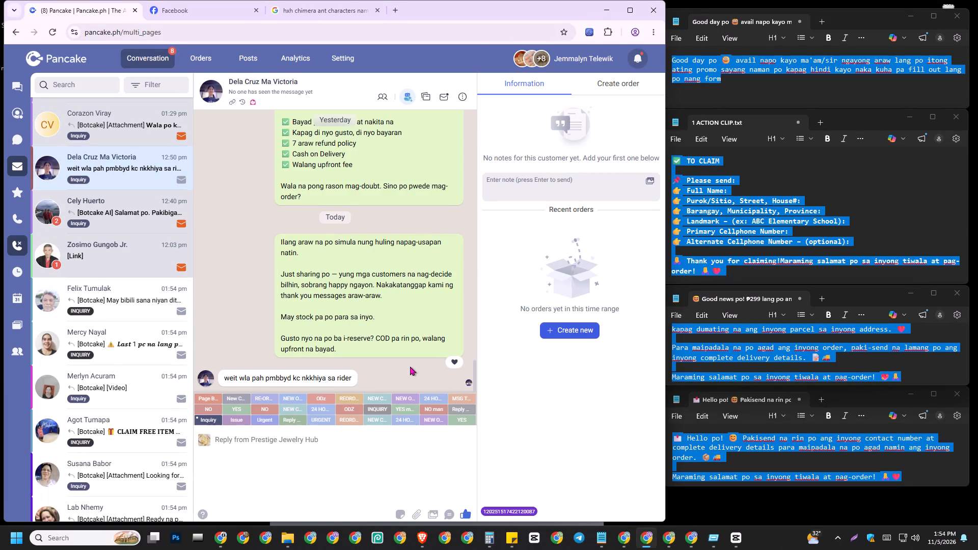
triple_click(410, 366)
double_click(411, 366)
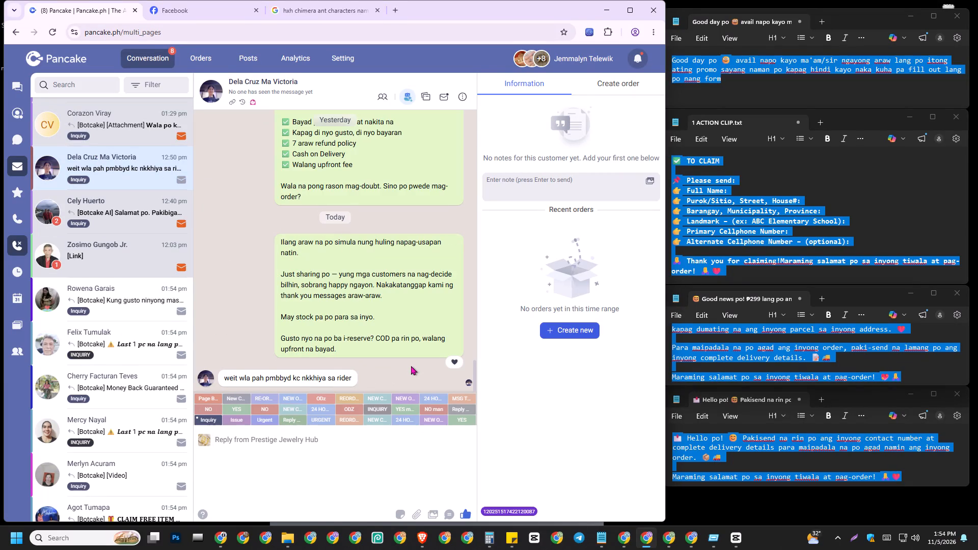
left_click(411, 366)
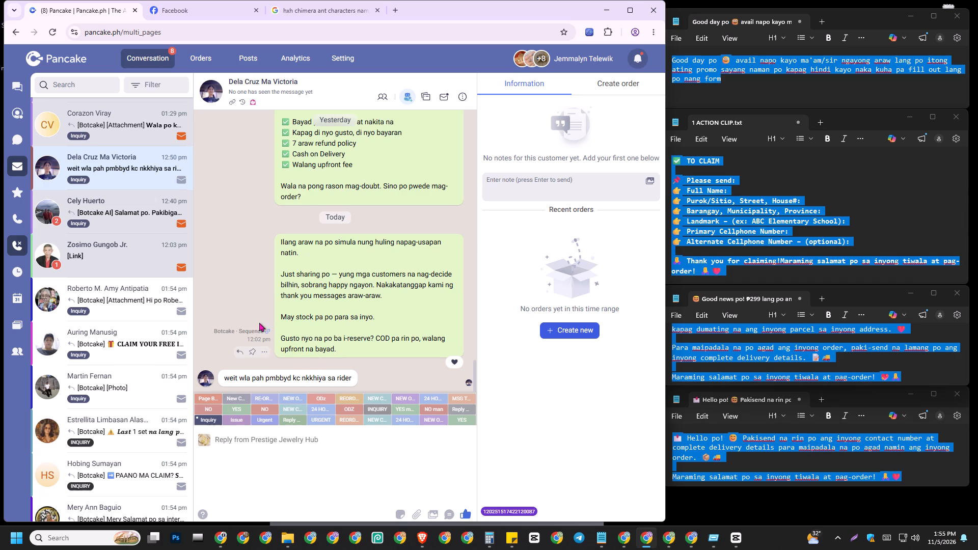
Go through the unread inquiries from 12:03 to 01:51 pm, including the link message and "Hindi po ako available ngayon", without replying.
left_click(234, 294)
left_click(151, 256)
left_click(148, 211)
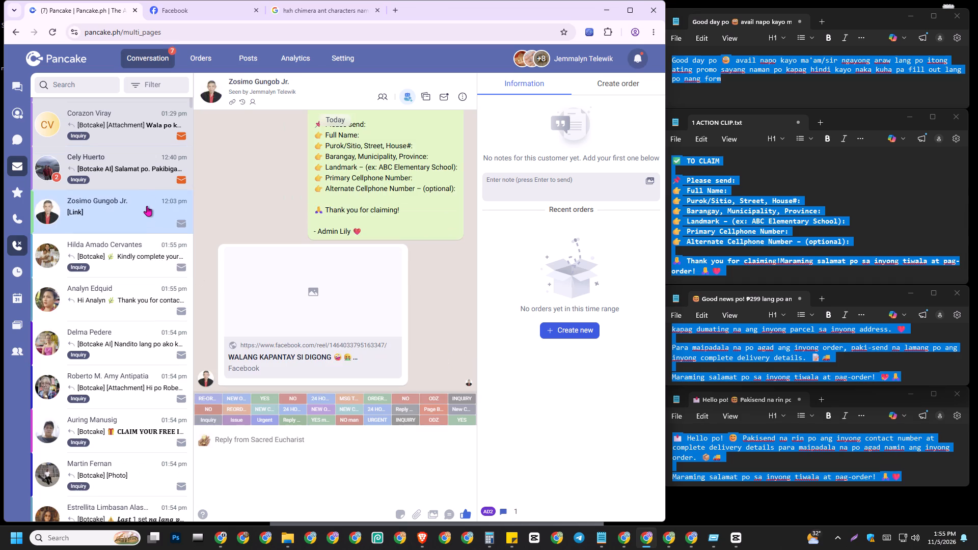
left_click(143, 170)
left_click(140, 125)
scroll(135, 334, "up", 9)
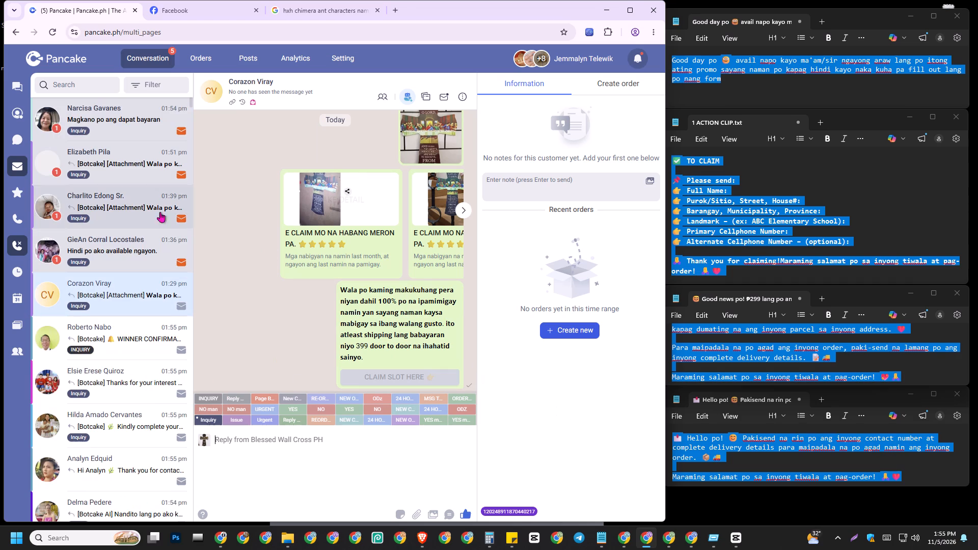
left_click(124, 248)
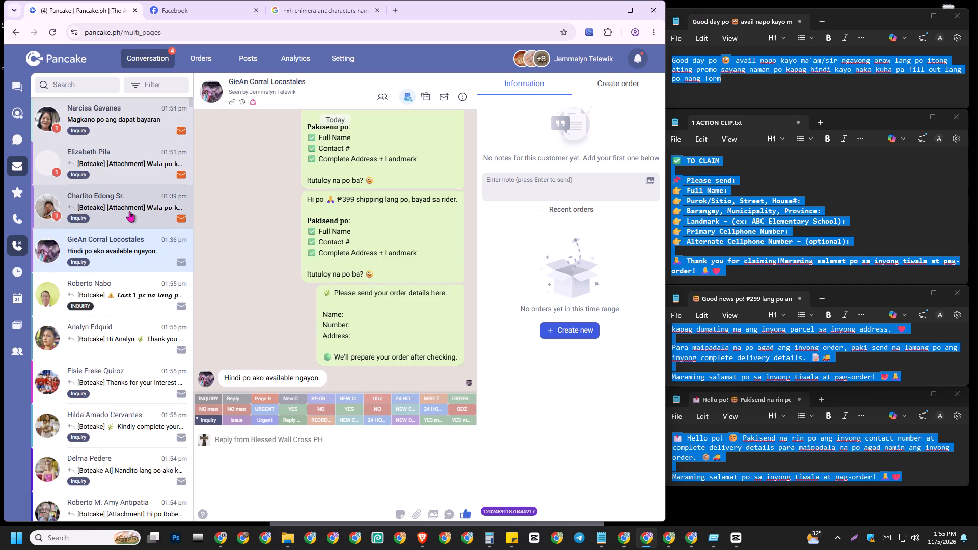
right_click(129, 211)
left_click(252, 162)
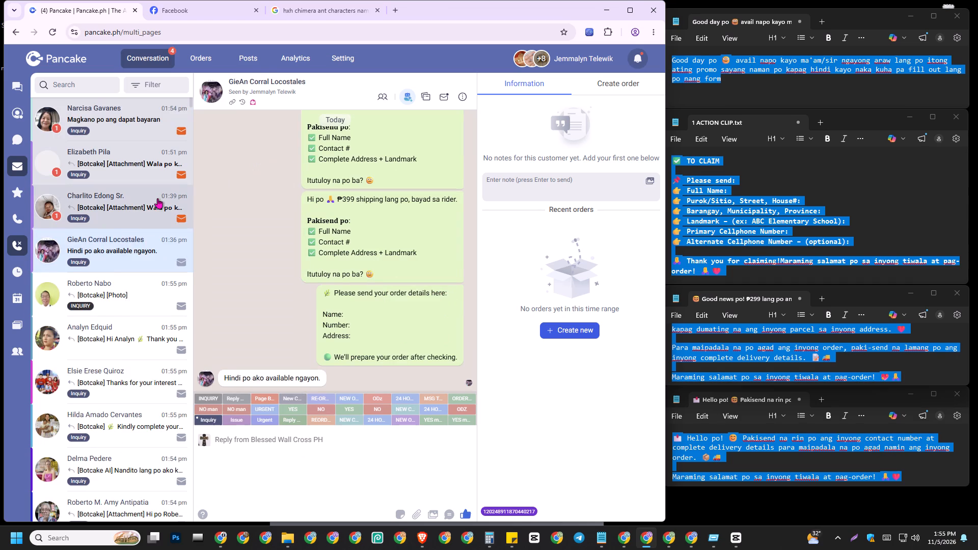
left_click(157, 198)
left_click(155, 176)
Reply to the 01:54 pm "Magkano po ang dapat bayaran" inquiry with the Good news po note, changing its price to ₱399.
left_click(151, 133)
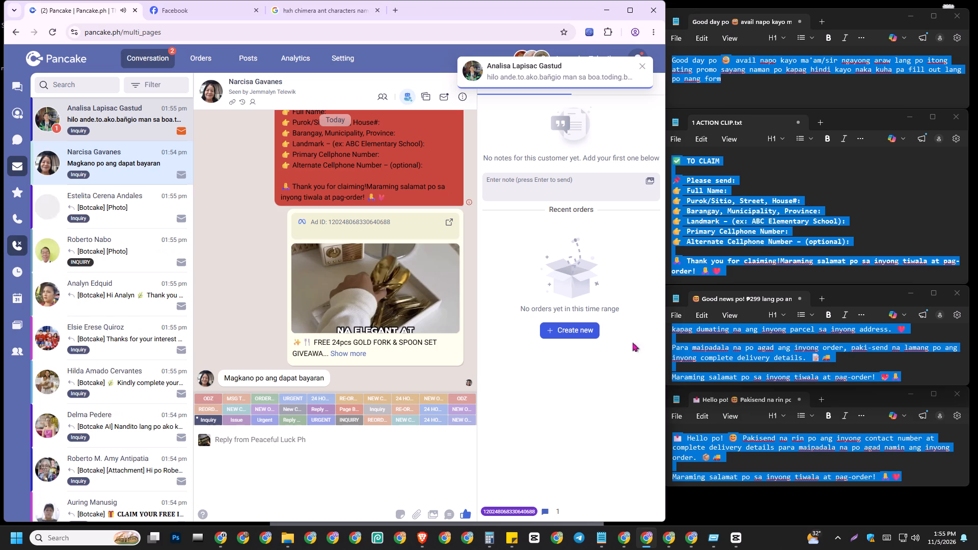
left_click(738, 344)
key("ctrl+a")
key("ctrl+c")
left_click(297, 452)
key("ctrl+v")
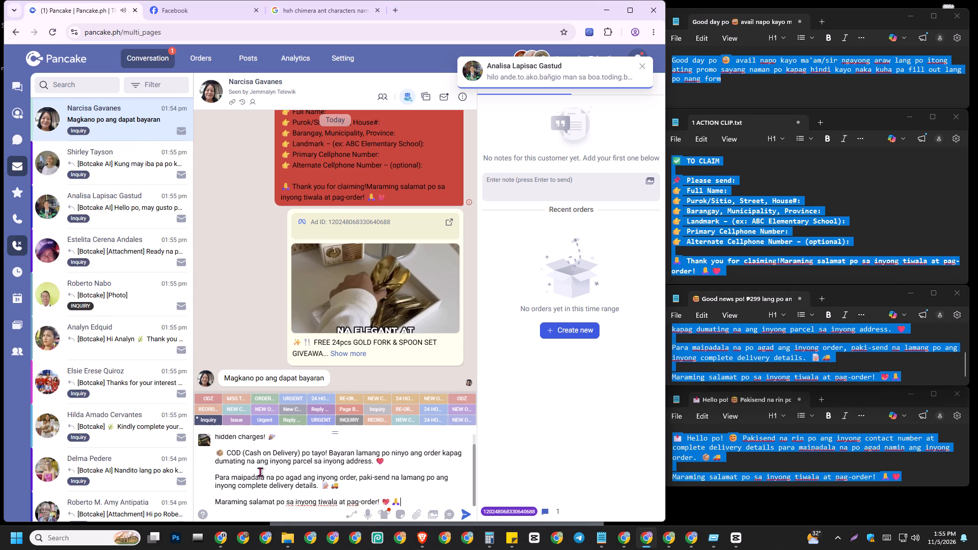
scroll(252, 474, "up", 8)
left_click(285, 441)
key("BackSpace")
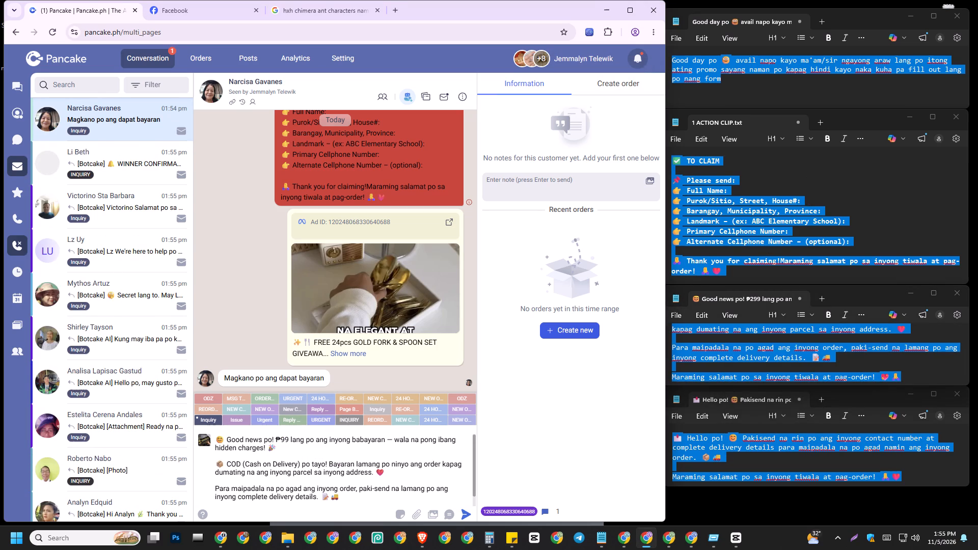
key("3")
key("Return")
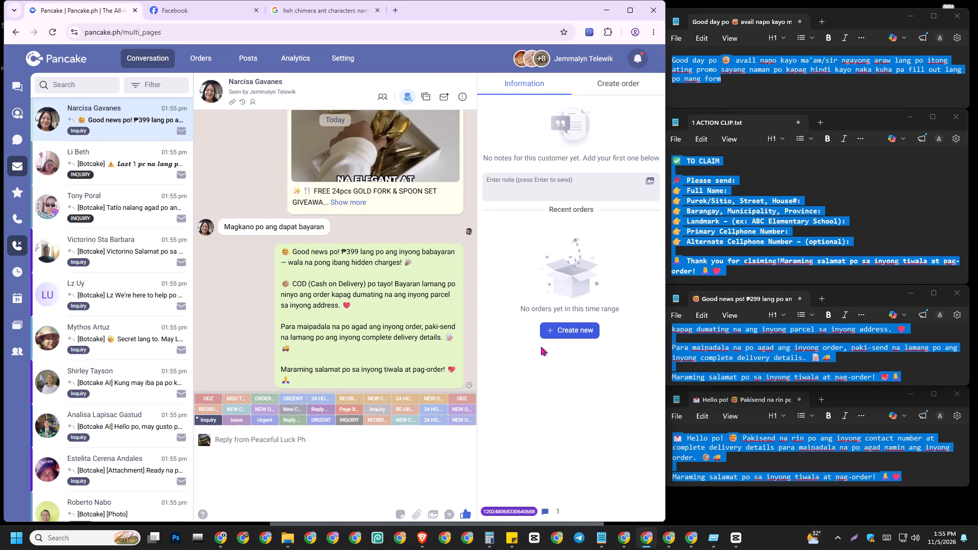